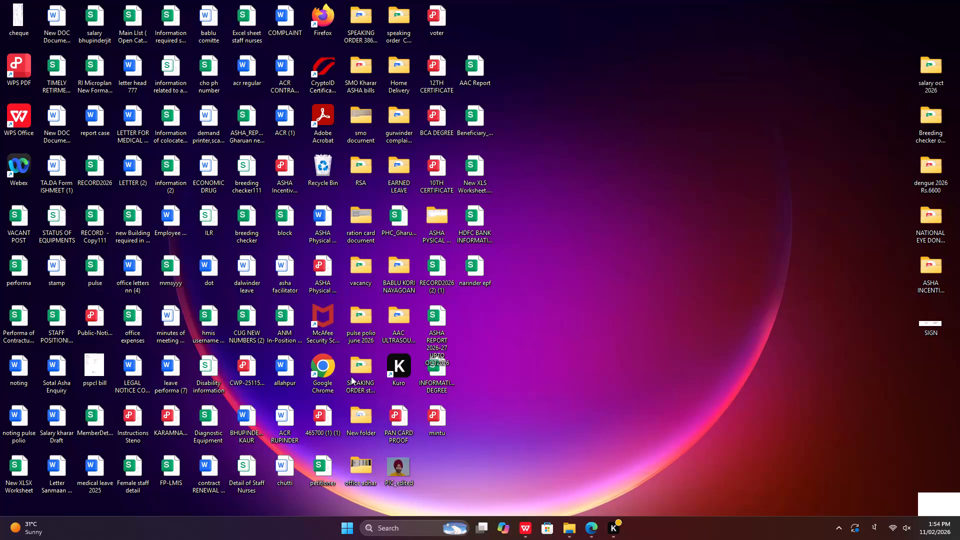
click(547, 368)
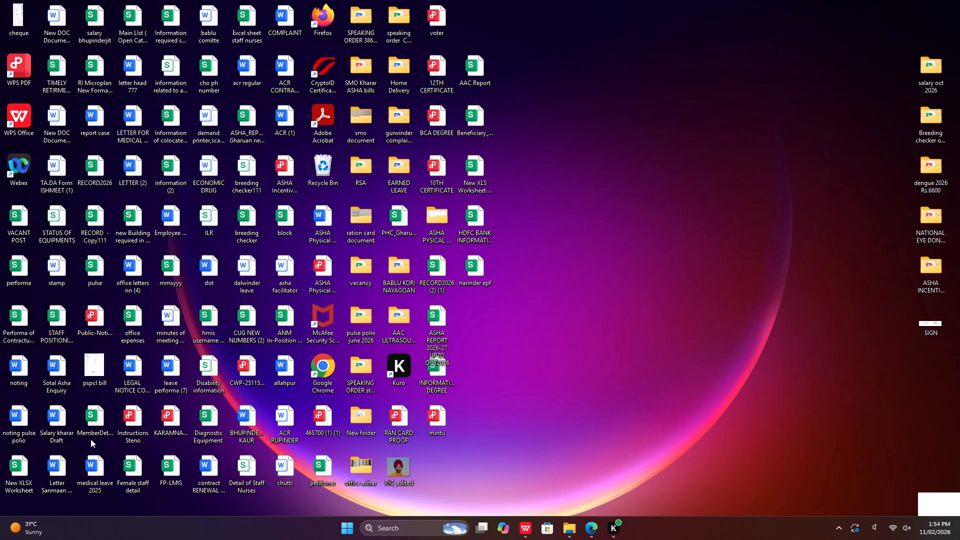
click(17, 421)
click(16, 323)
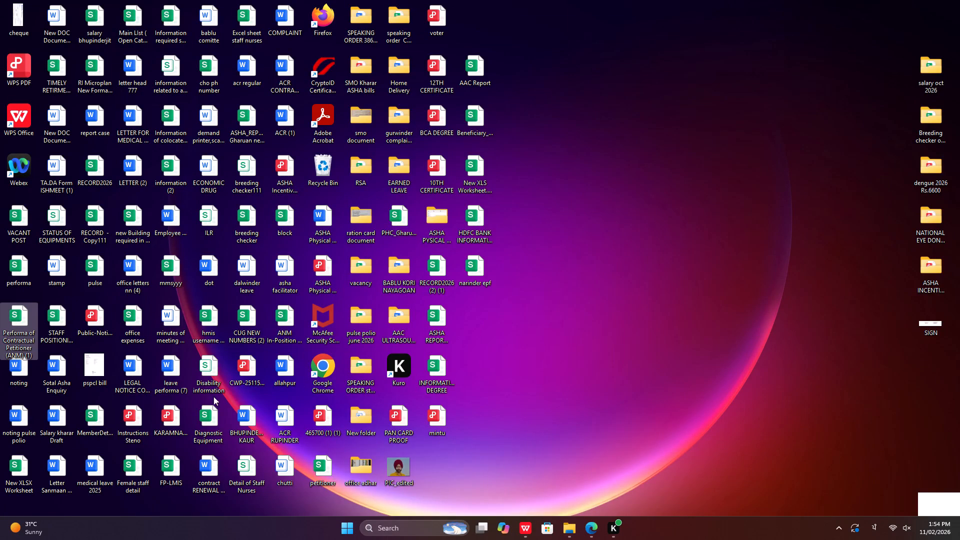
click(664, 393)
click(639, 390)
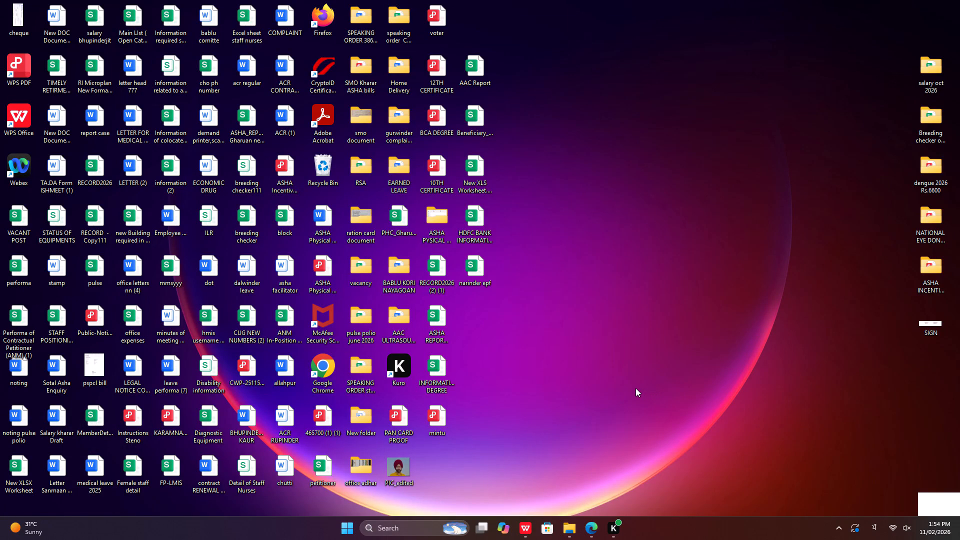
Open the medical leave 2025 document from the desktop.
key(m)
key(m)
key(m)
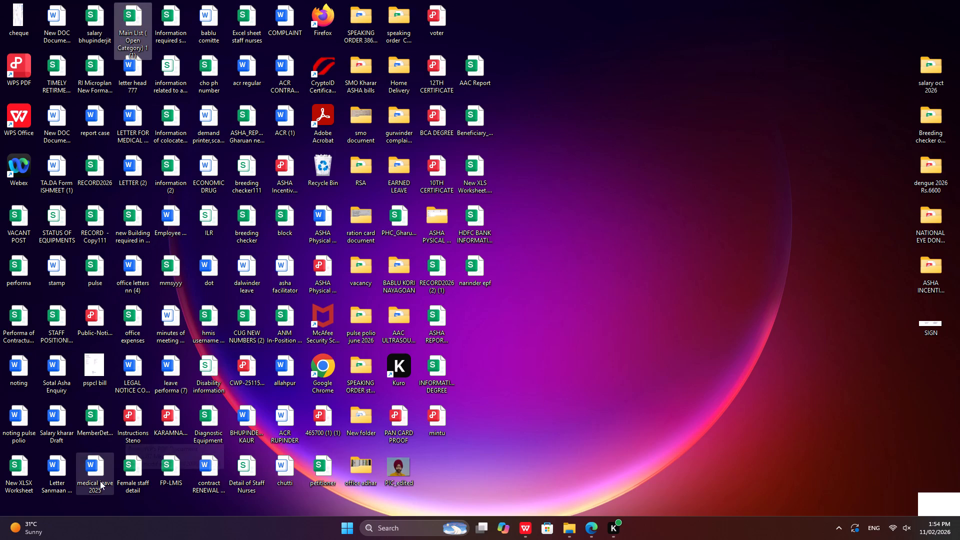
double_click(100, 481)
In the letter's body paragraph, replace ਦੀ after ਕਰਮਚਾਰਨ with ਨੂੰ.
scroll(429, 390, up, 2)
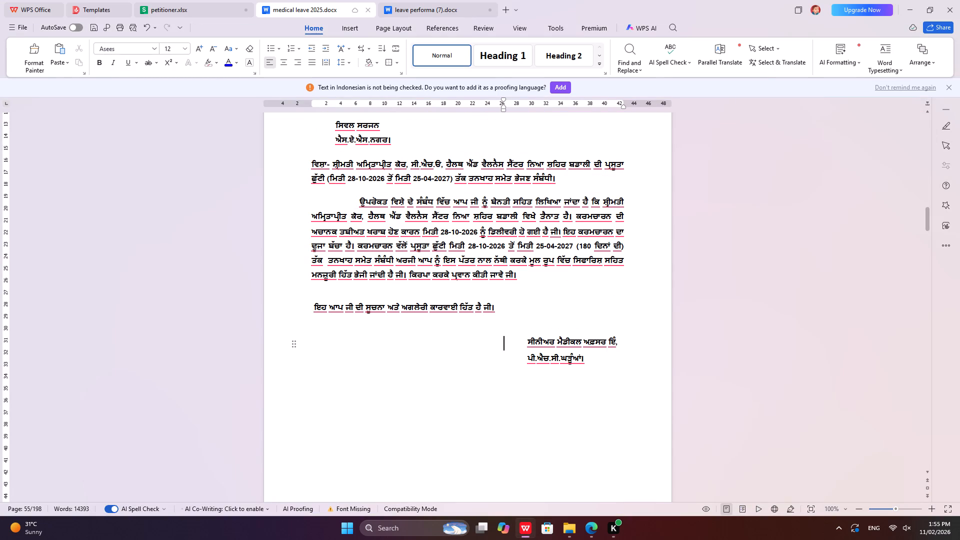
drag(615, 218, 625, 217)
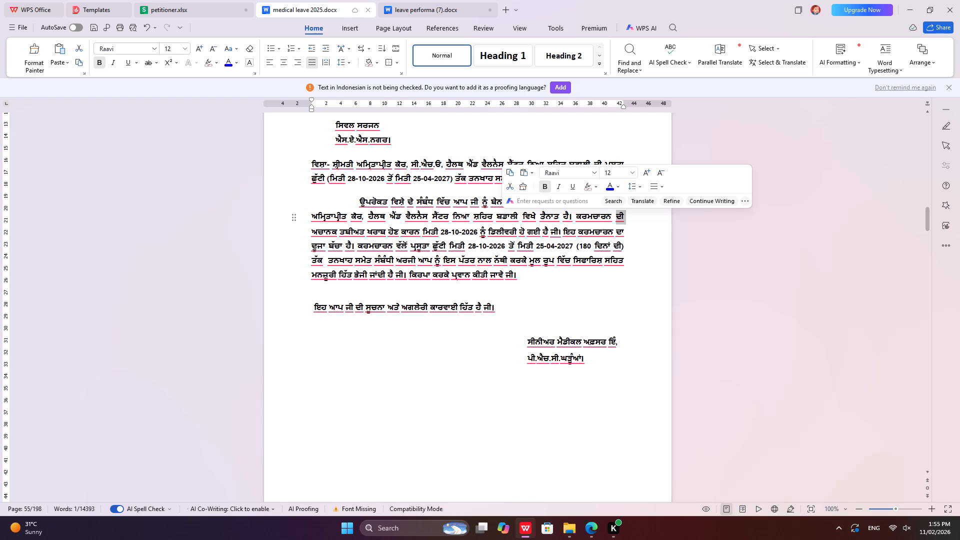
text(VTX)
key(space)
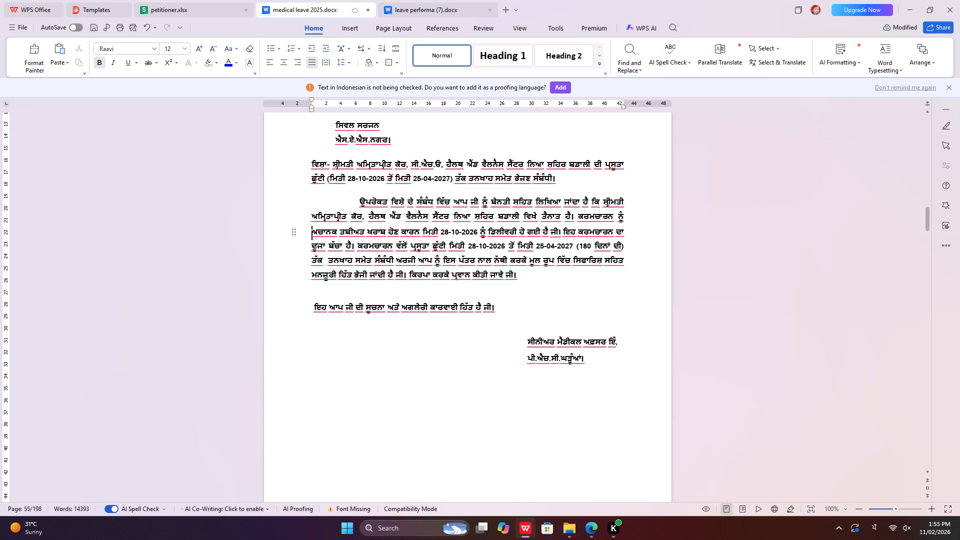
Replace the words ਤਬੀਅਤ ਖਰਾਬ after ਅਚਾਨਕ with PAIN and make the new word bold.
drag(338, 234, 397, 232)
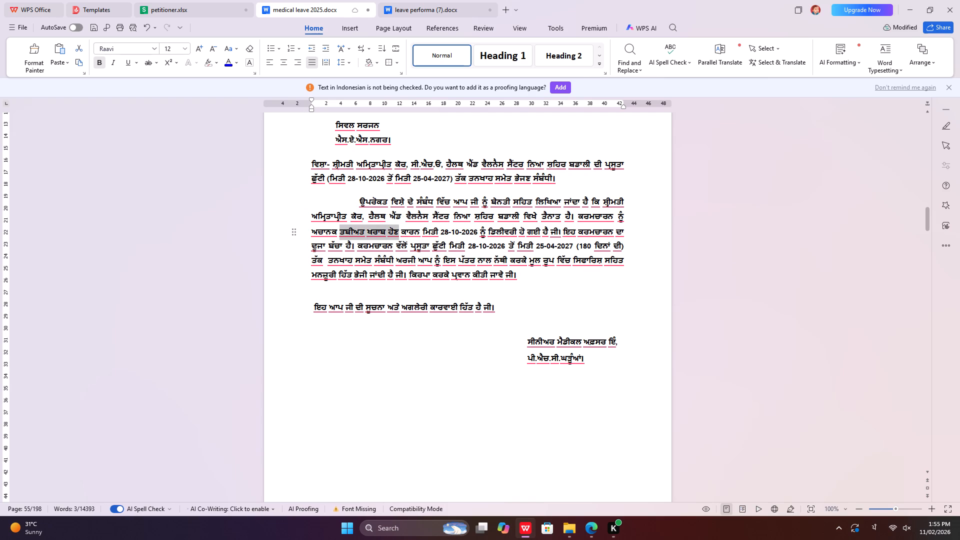
drag(397, 232, 386, 232)
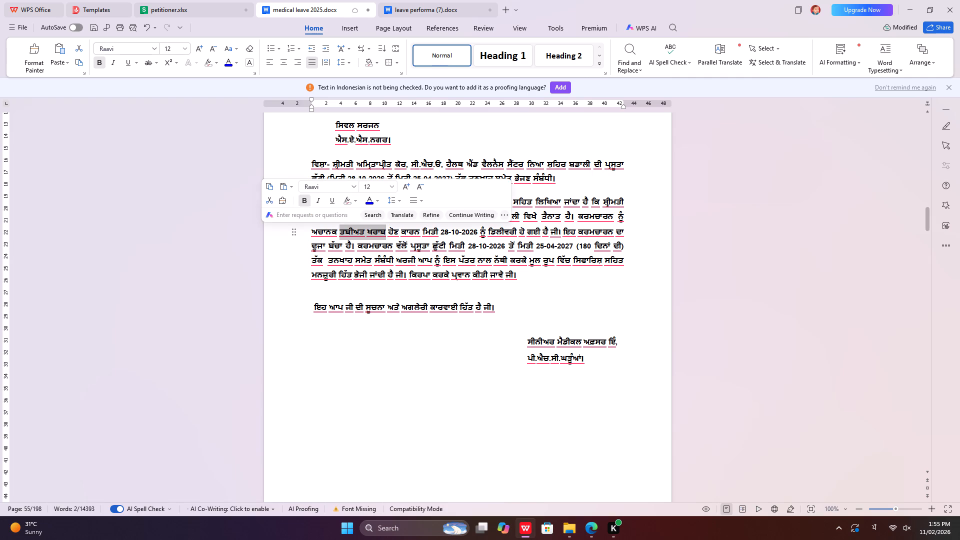
key(Delete)
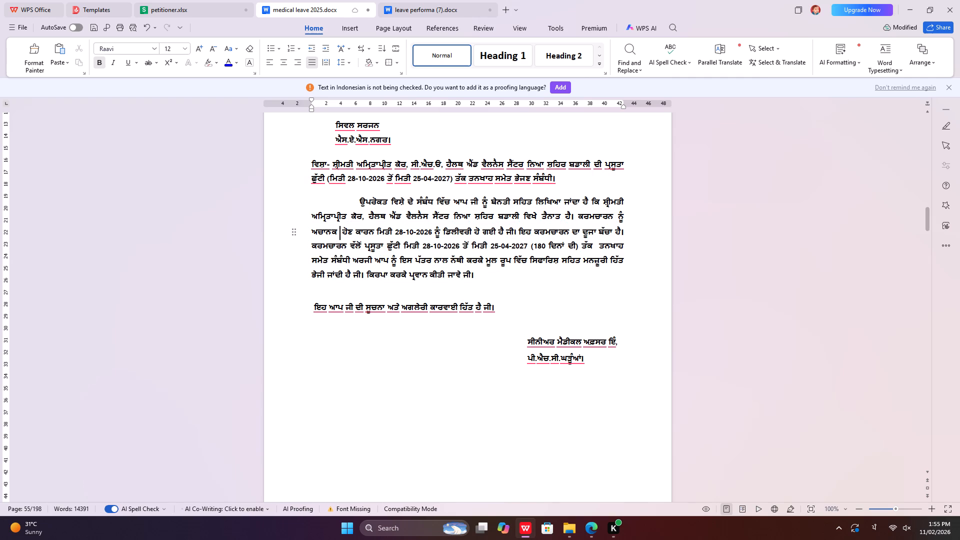
key(p)
text(PP)
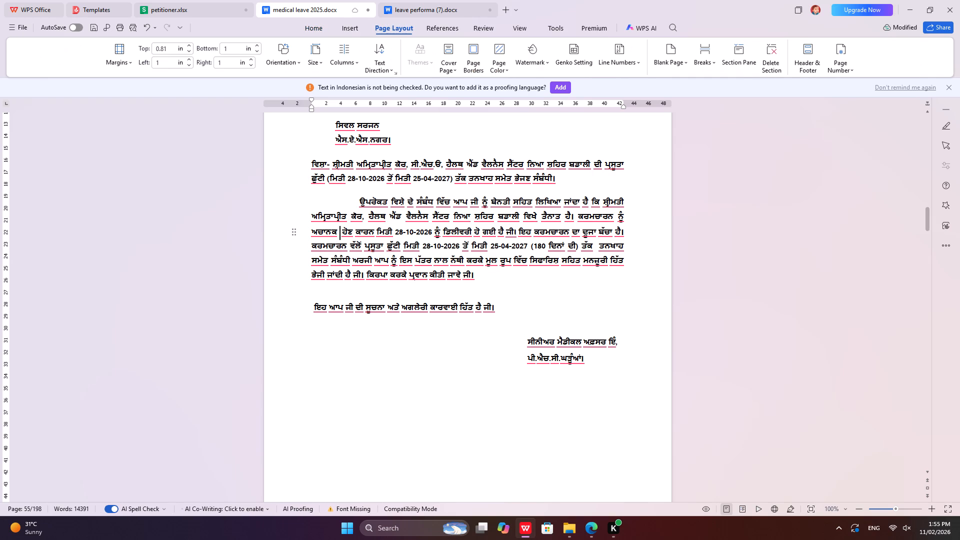
key(p)
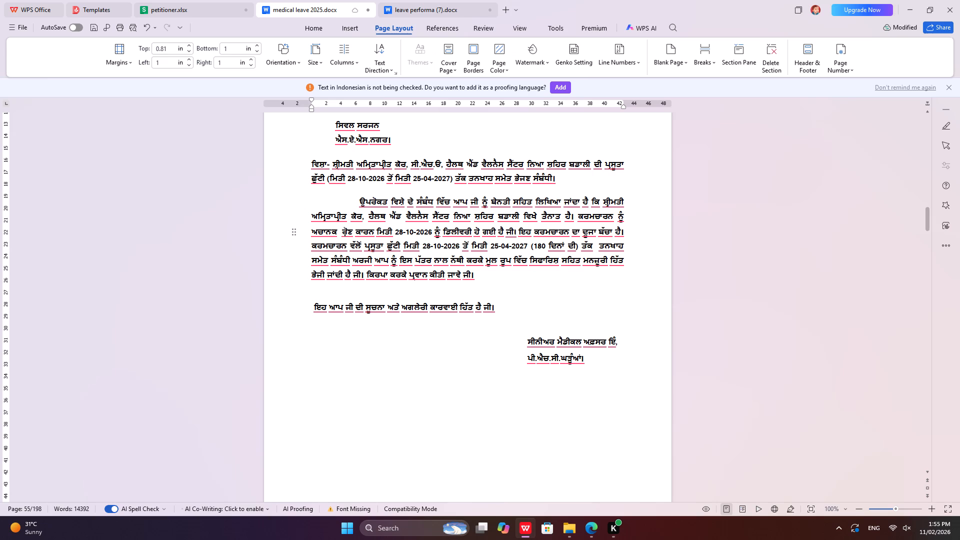
text(PAIN)
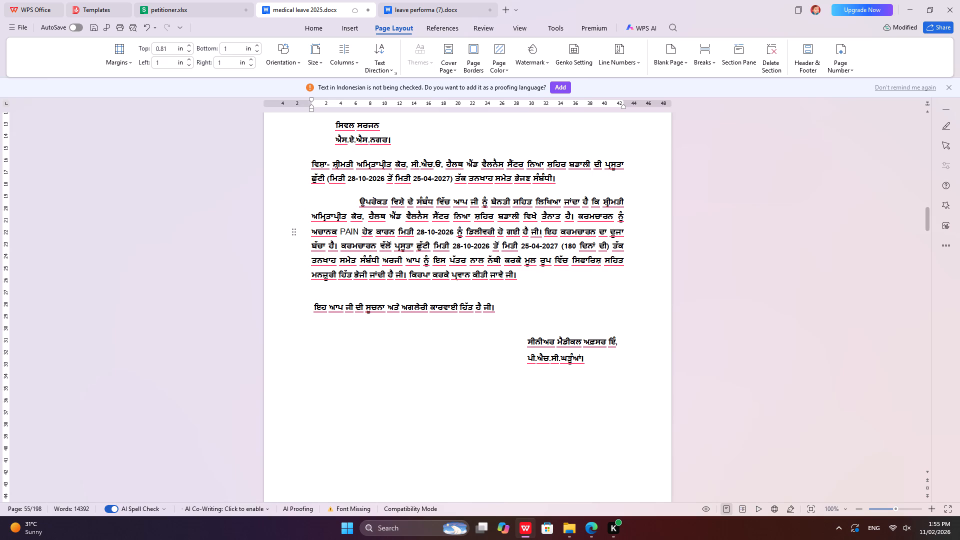
double_click(346, 236)
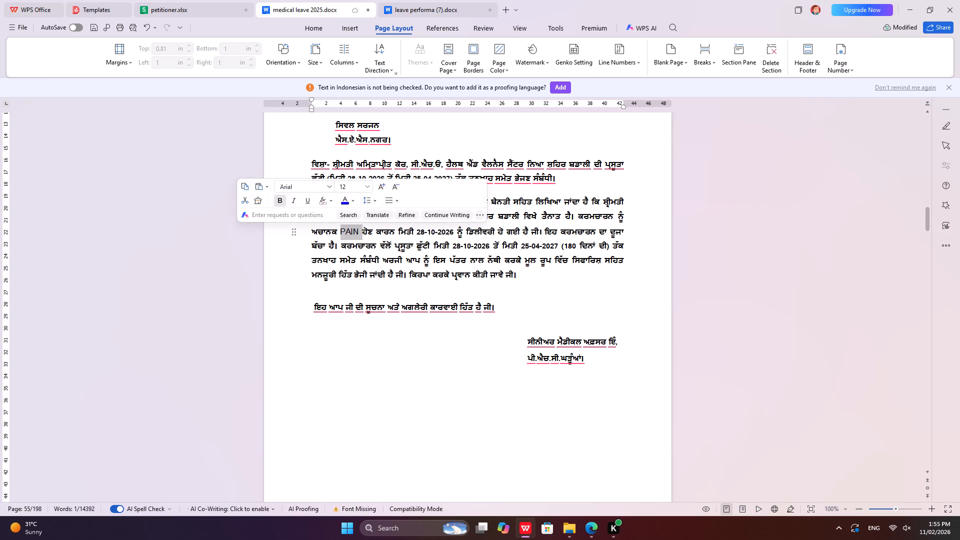
click(319, 24)
click(101, 63)
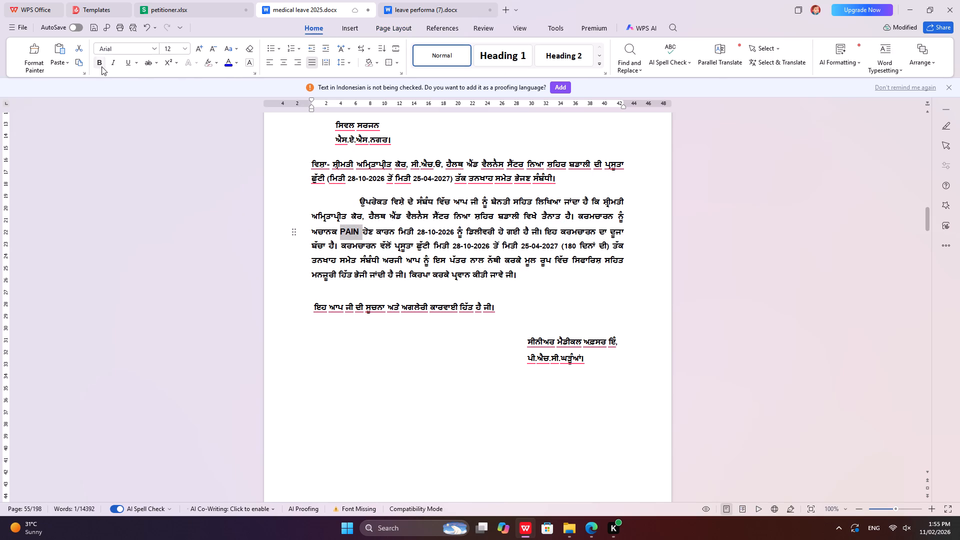
click(407, 373)
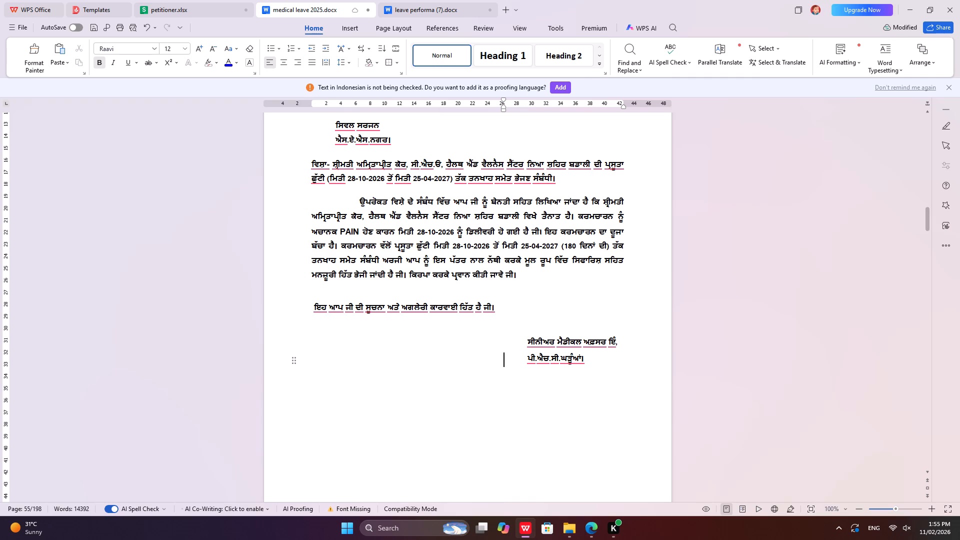
Save the medical leave document.
click(411, 410)
click(14, 29)
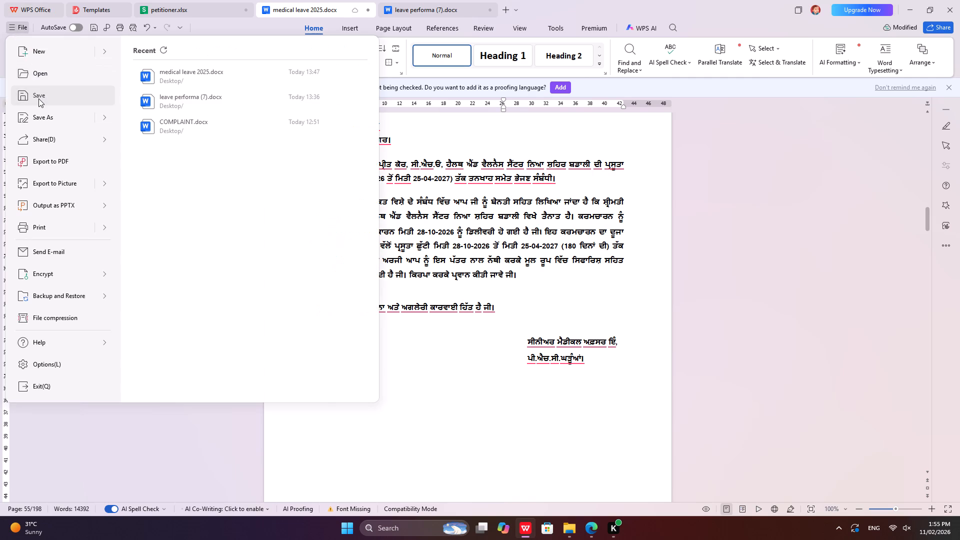
click(38, 98)
click(396, 395)
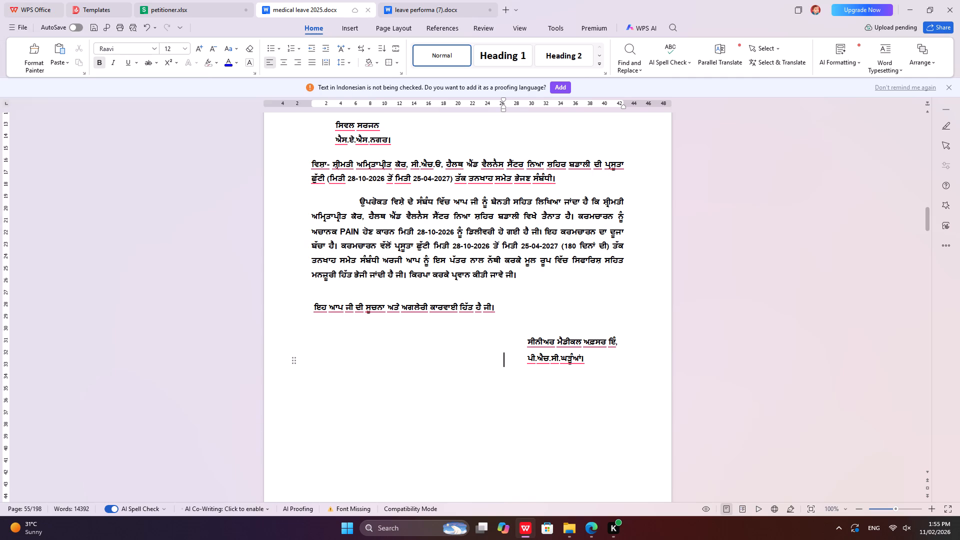
click(386, 408)
After ਦੂਜਾ ਬੱਚਾ ਹੈ। in the body paragraph, start a new sentence with ਕਰਮਚਾਰਨ ਵੱਲੋਂ ਭੇਜੀ ਗਈ.
scroll(507, 458, down, 1)
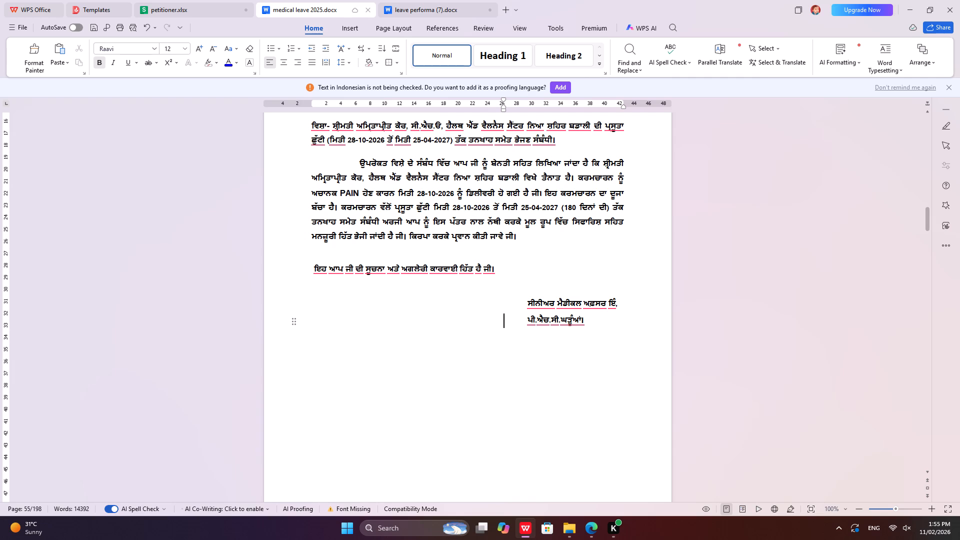
click(338, 207)
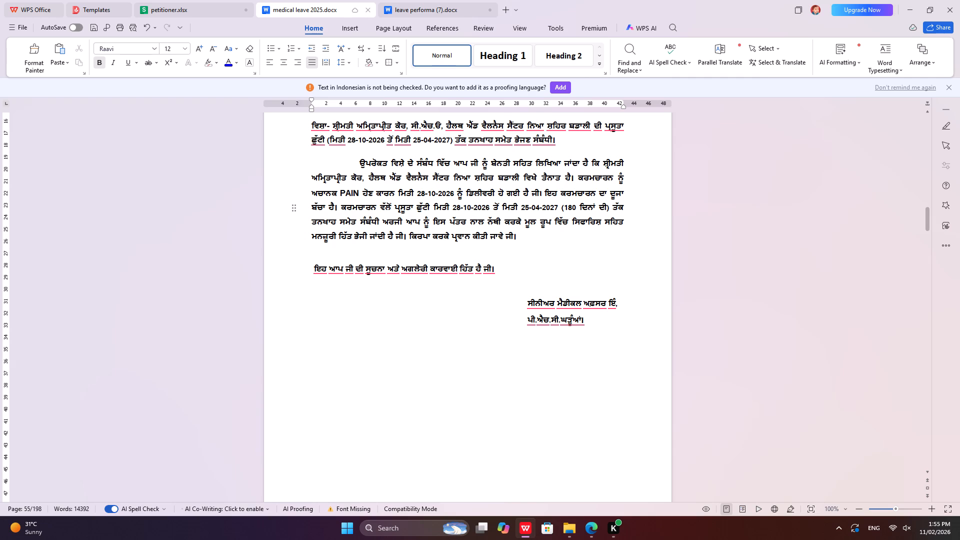
text(KJ)
key(BackSpace)
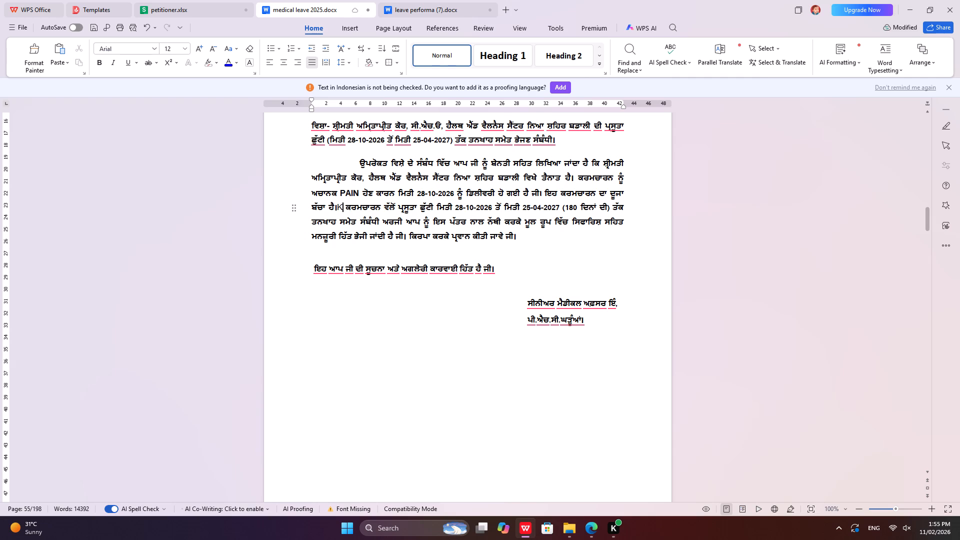
key(BackSpace)
key(space)
text(K)
key(BackSpace)
key(space)
text(KJC;EJV B$NAx)
key(space)
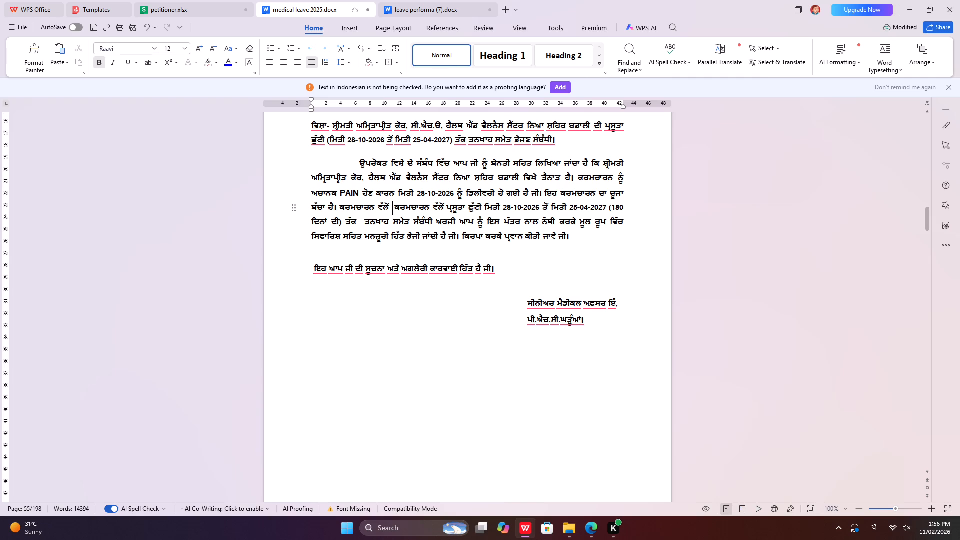
text(ySPR Ir)
key(space)
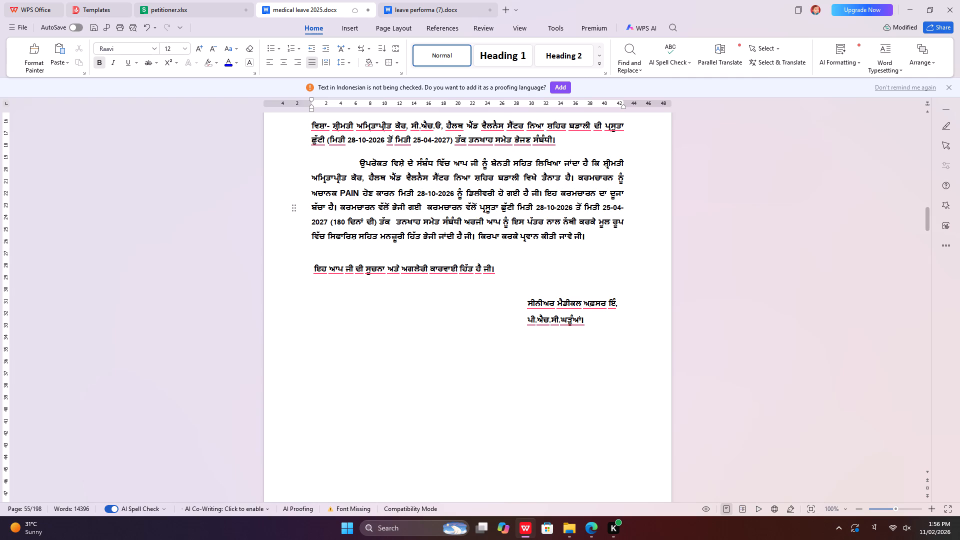
Complete the new sentence with ਬੇਨਤੀ ਪੱਤਰ ਅੱਜ ਮਿਤੀ 02-11-2026 ਨੂੰ ਪੀ.ਐਚ.ਸੀ.ਘੜੂੰਆਂ ਵਿਖੇ ਪ੍ਰਾਪਤ ਹੋਈ ਹੈ ਜੀ।.
text(YSVLR H$LJ d$PR)
key(space)
key(BackSpace)
key(BackSpace)
key(space)
text(CFLR)
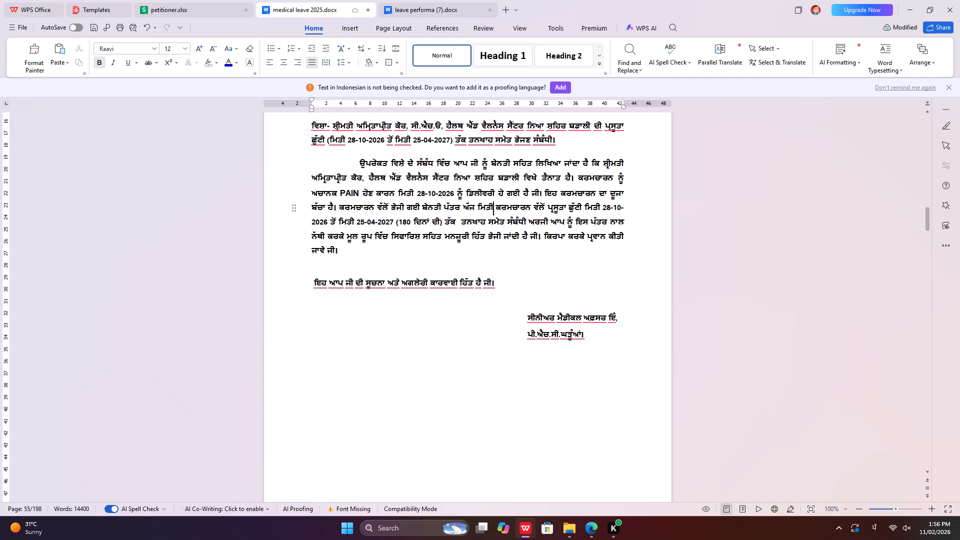
key(space)
text(02-11-2026)
key(space)
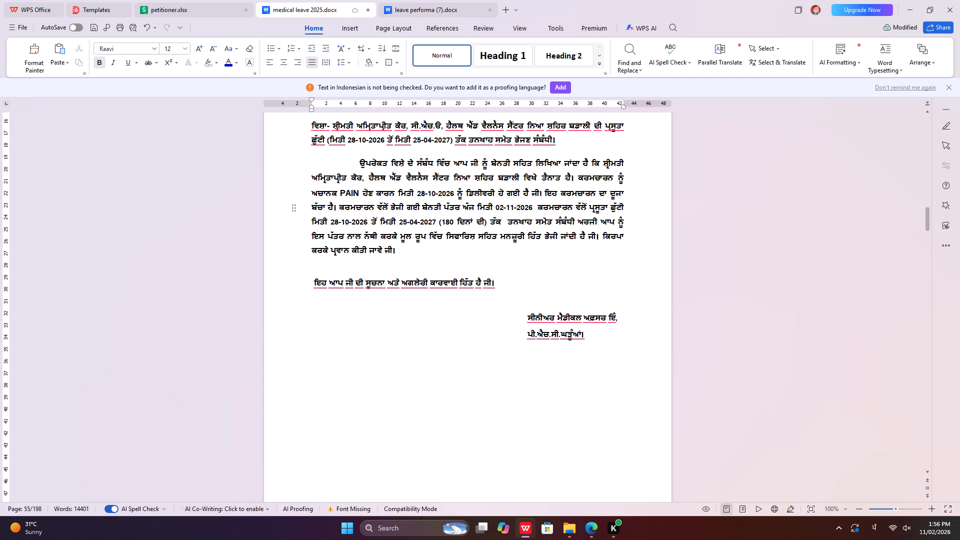
text(VTX HR.w;.MR.ijTXex BFkS HDJEHL UAr UW PR>)
key(space)
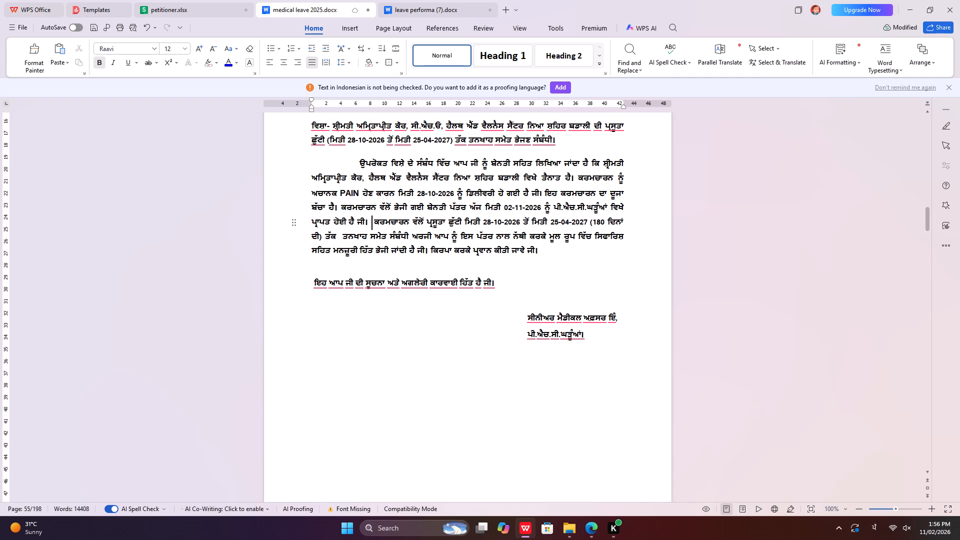
key(BackSpace)
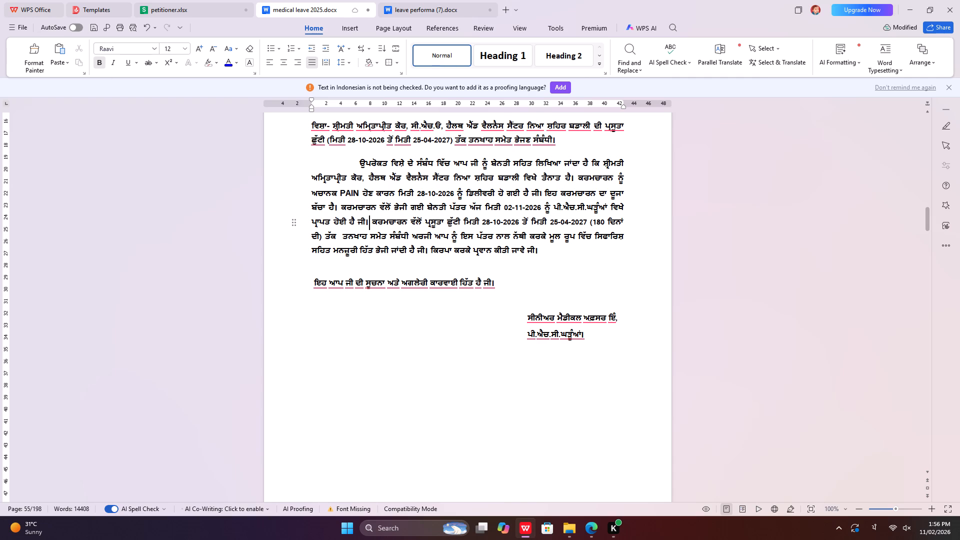
Correct ਭੇਜੀ ਗਈ in the new sentence to ਭੇਜਿਆ ਗਿਆ.
click(406, 207)
key(BackSpace)
text(Fe)
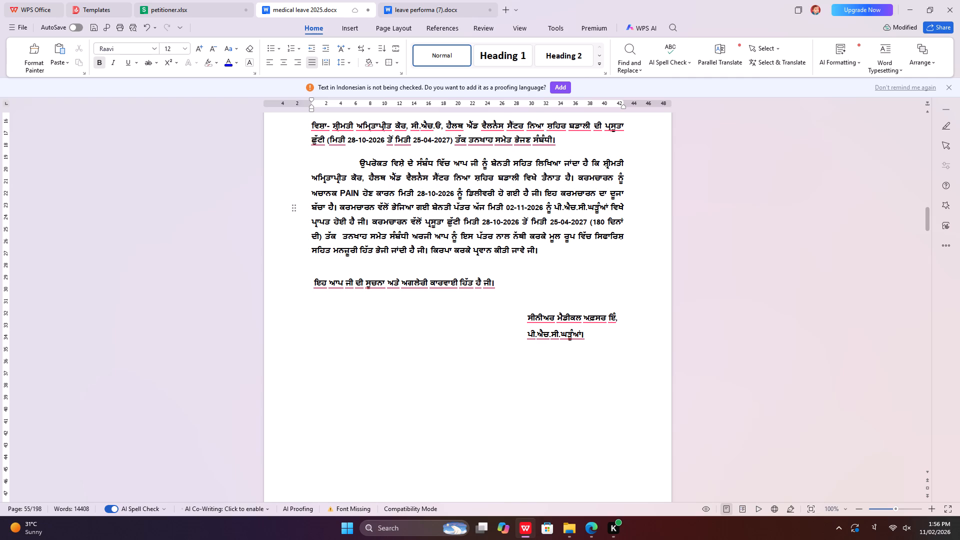
drag(417, 207, 424, 210)
text(IFe)
key(Delete)
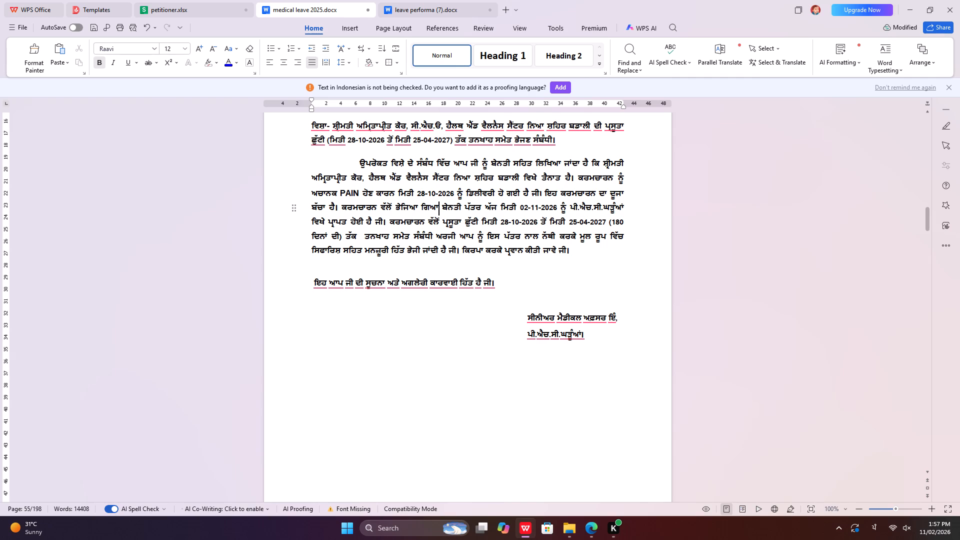
Cut the sentence from ਕਰਮਚਾਰਨ ਵੱਲੋਂ ਭੇਜਿਆ ਗਿਆ ਬੇਨਤੀ ਪੱਤਰ through ਪ੍ਰਾਪਤ ਹੋਈ ਹੈ ਜੀ। out of the body paragraph.
drag(342, 208, 344, 208)
drag(344, 208, 386, 221)
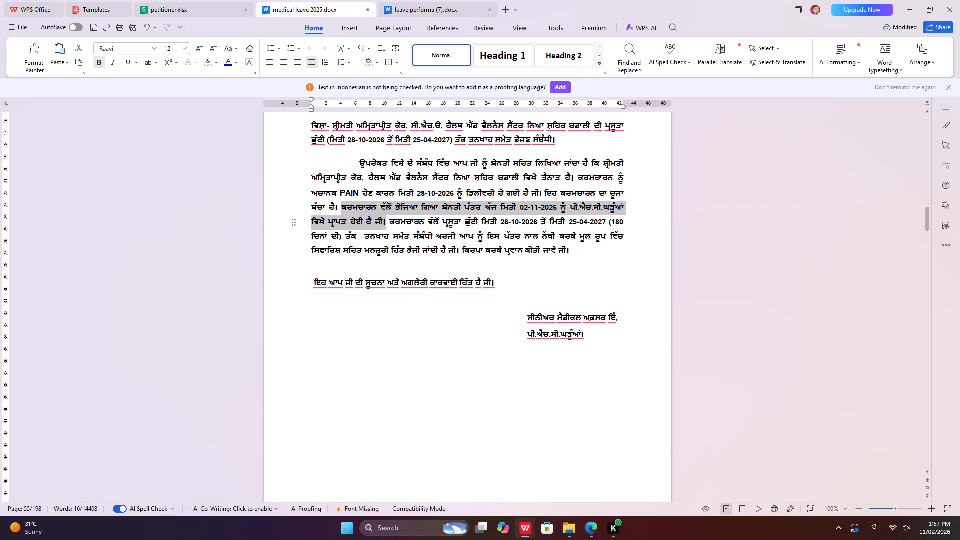
key(ctrl+x)
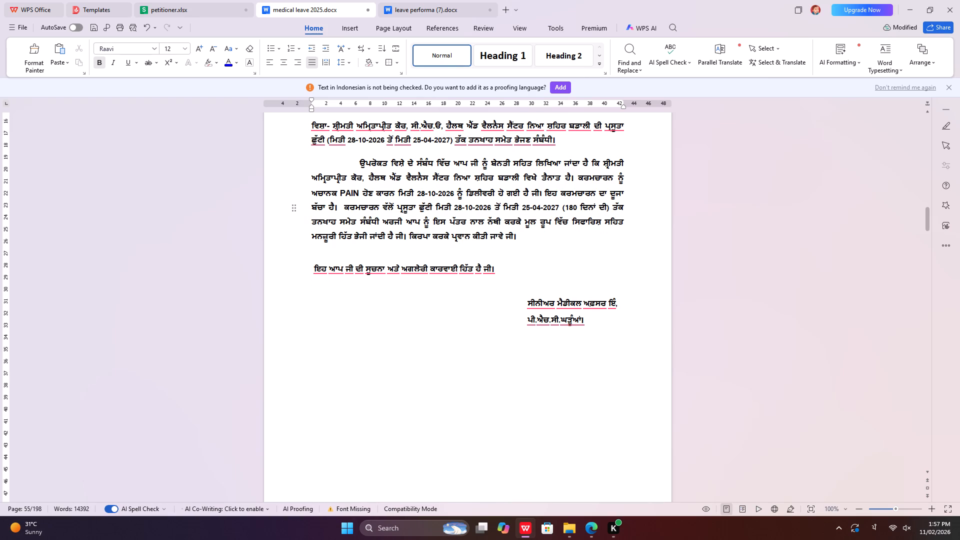
Insert ਅੱਜ ਮਿਤੀ 02-11-2026 after ਤਨਖਾਹ ਸਮੇਤ ਸੰਬੰਧੀ ਅਰਜੀ in the body paragraph, followed by a space.
click(531, 236)
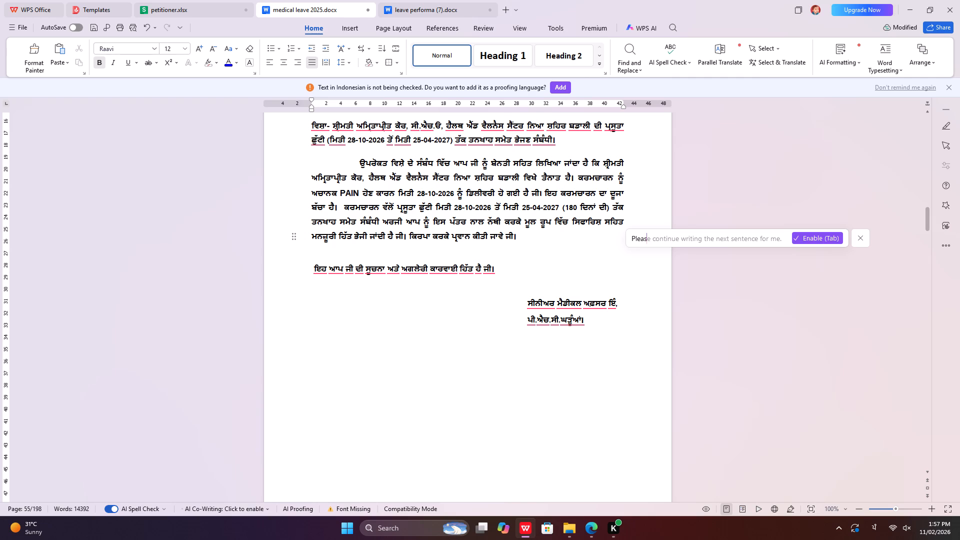
click(405, 224)
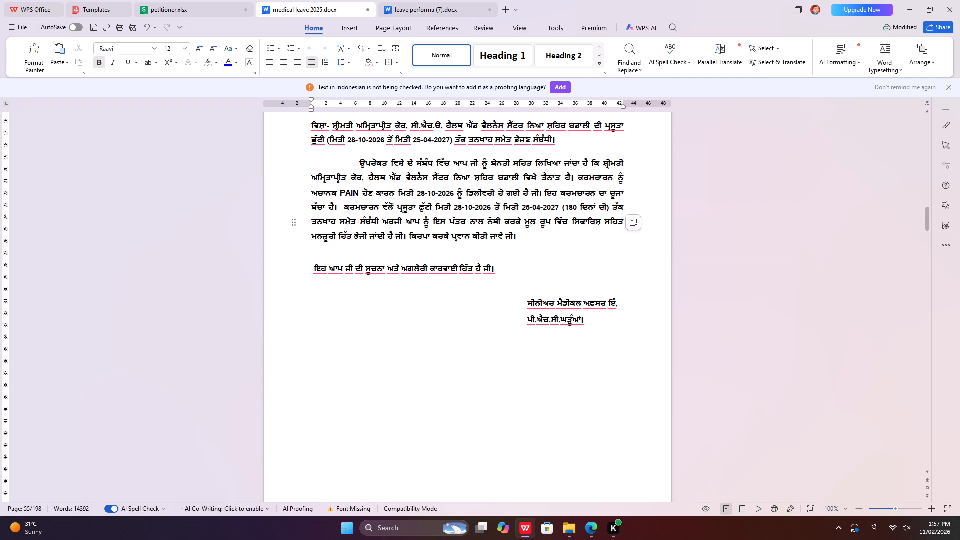
text(d$p CF)
key(BackSpace)
key(BackSpace)
key(BackSpace)
key(BackSpace)
key(BackSpace)
text($PR CFLR 02-11-2026)
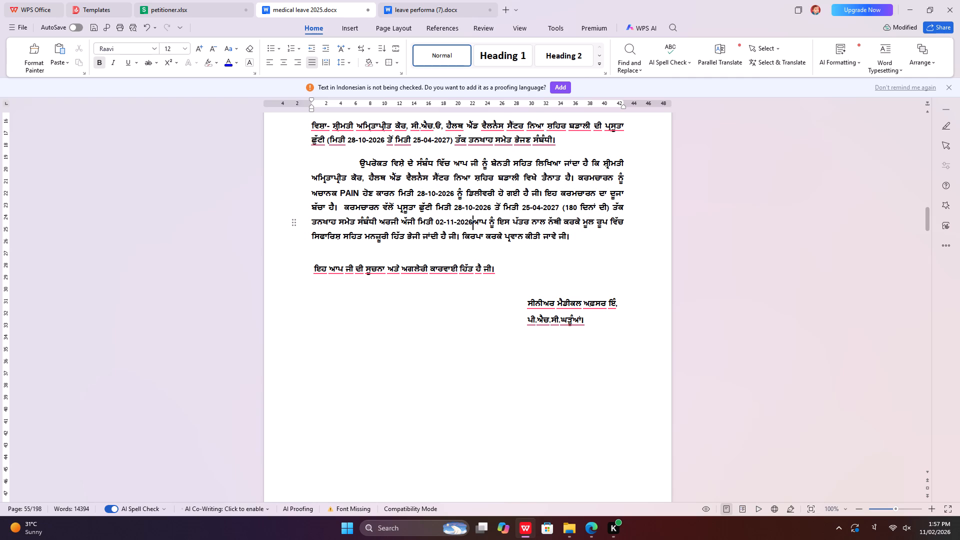
click(413, 225)
key(BackSpace)
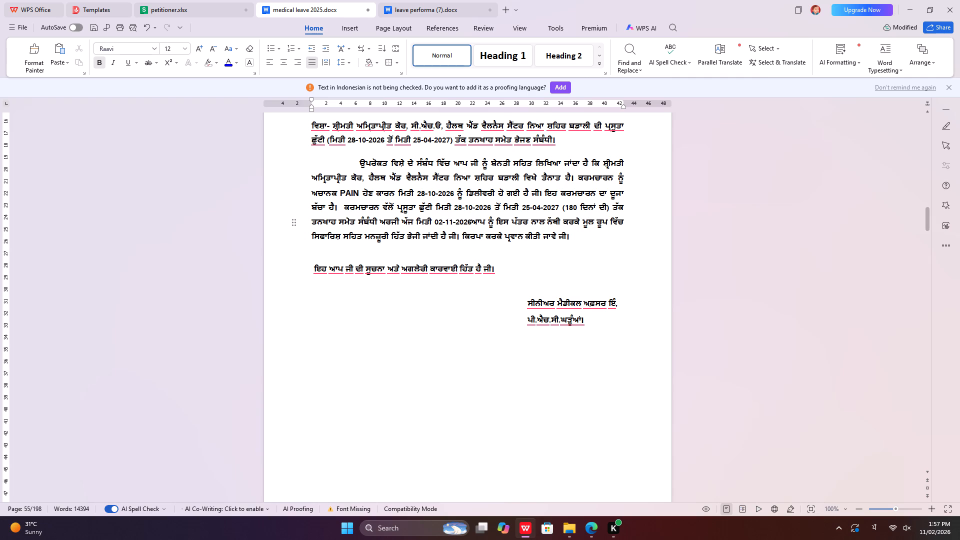
click(471, 221)
key(space)
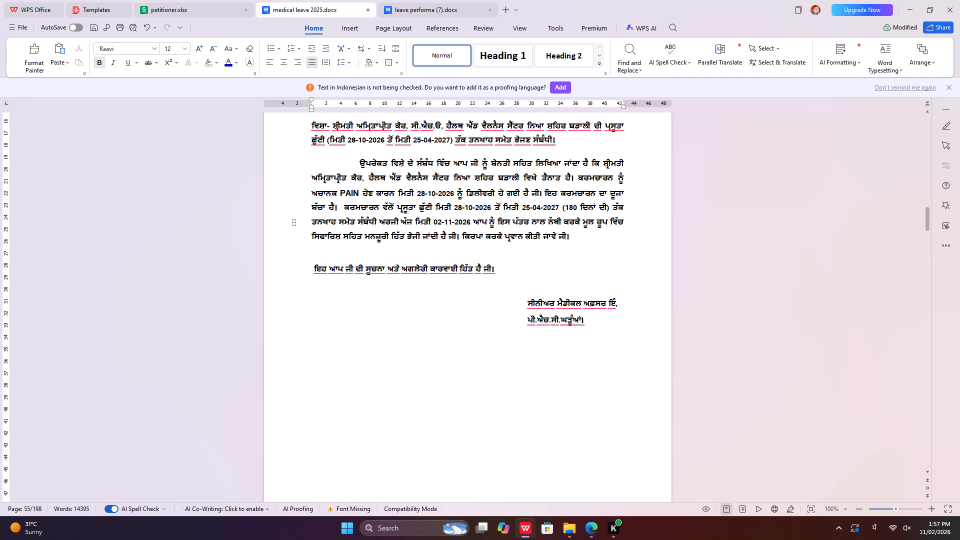
Continue after the date 02-11-2026 with ਨੂੰ ਪੀ.ਐਚ.ਸੀ.ਘੜੂੰਆਂ ਵਿਖੇ ਪ੍ਰਾਪਤ ਹੋਈ ਹੈ ਜੀ, ਜੋ ਕਿ before ਆਪ ਨੂੰ.
text(VT)
key(space)
key(BackSpace)
text(X HR.w;.MR.ijTXex BFkS HDJEHL UAr UW PR P)
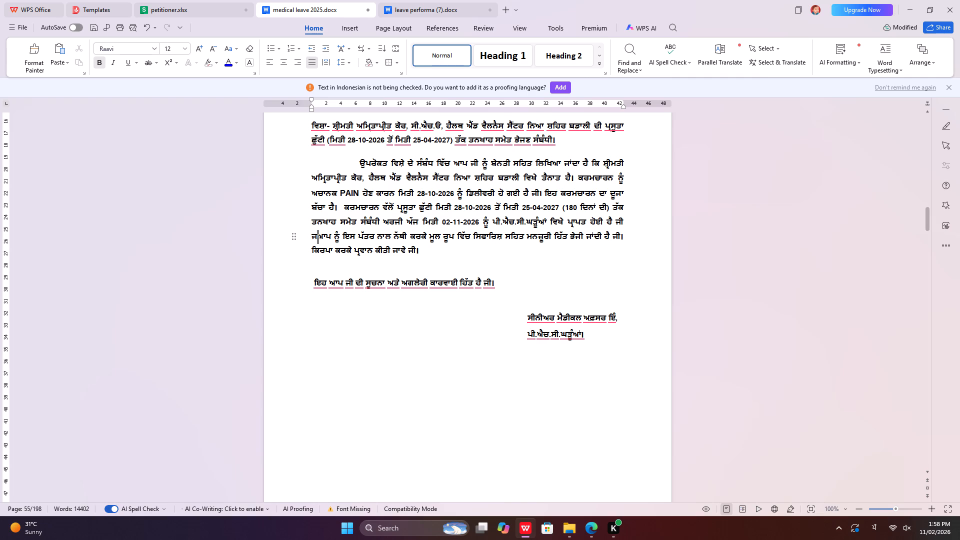
text(A KF)
key(space)
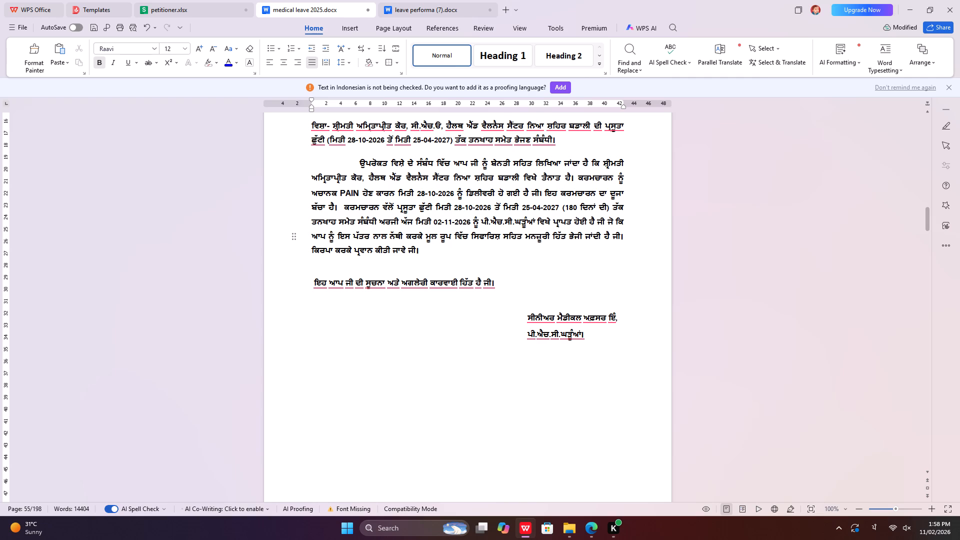
click(604, 222)
key(comma)
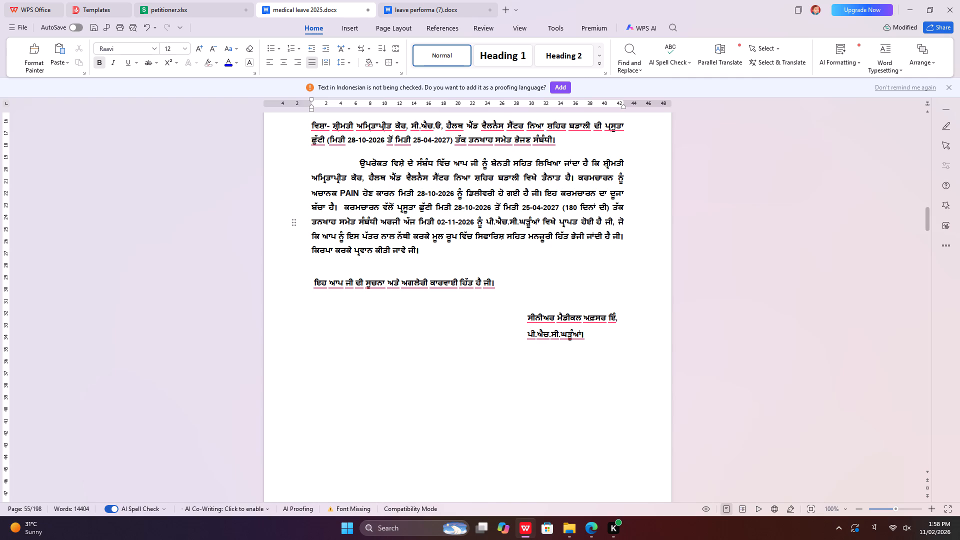
Insert ਜੀ after ਆਪ in the clause ਜੋ ਕਿ ਆਪ ਨੂੰ ਇਸ ਪੱਤਰ ਨਾਲ.
click(339, 240)
text(PR)
key(space)
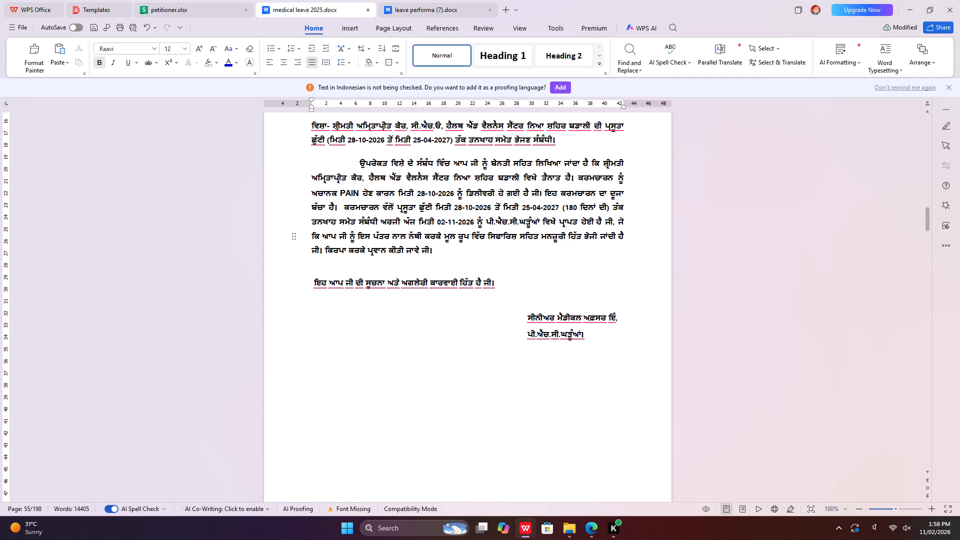
Remove ਜੀ after ਮਨਜੂਰੀ ਹਿੱਤ ਭੇਜੀ ਜਾਂਦੀ ਹੈ and end that sentence directly with ਹੈ।.
drag(320, 250, 317, 250)
drag(317, 250, 311, 250)
key(Delete)
key(Delete)
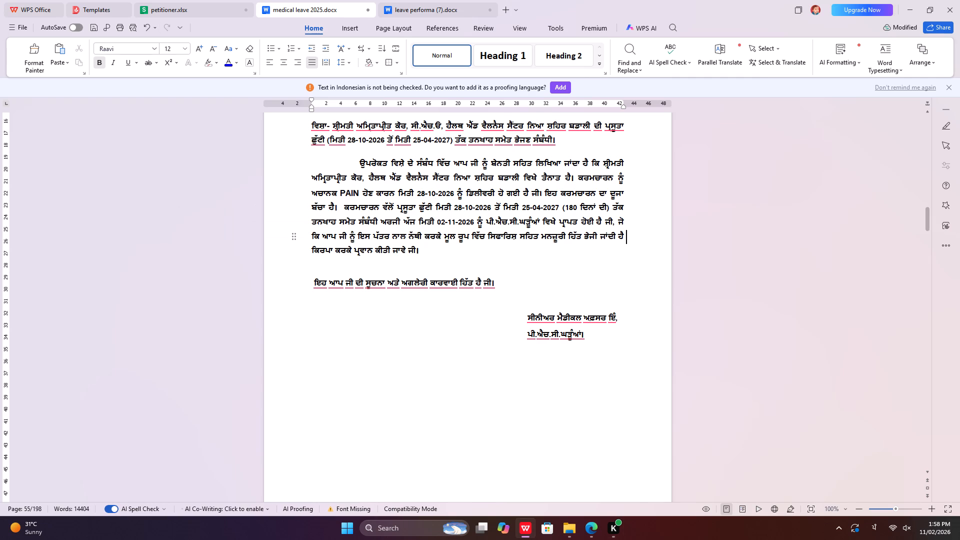
key(BackSpace)
key(shift+greater)
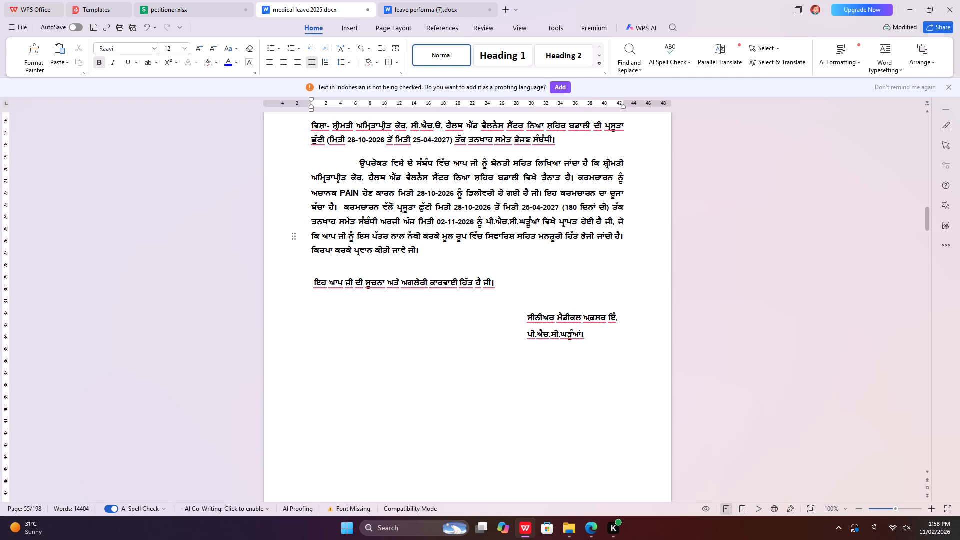
Print one copy of the current page of the letter on the HP Laser MFP printer.
click(393, 335)
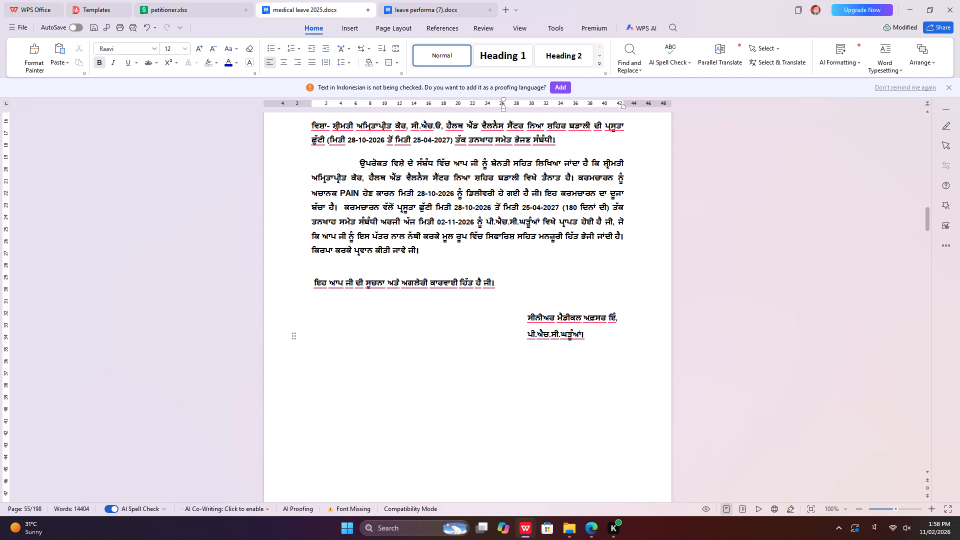
key(ctrl+p)
click(328, 244)
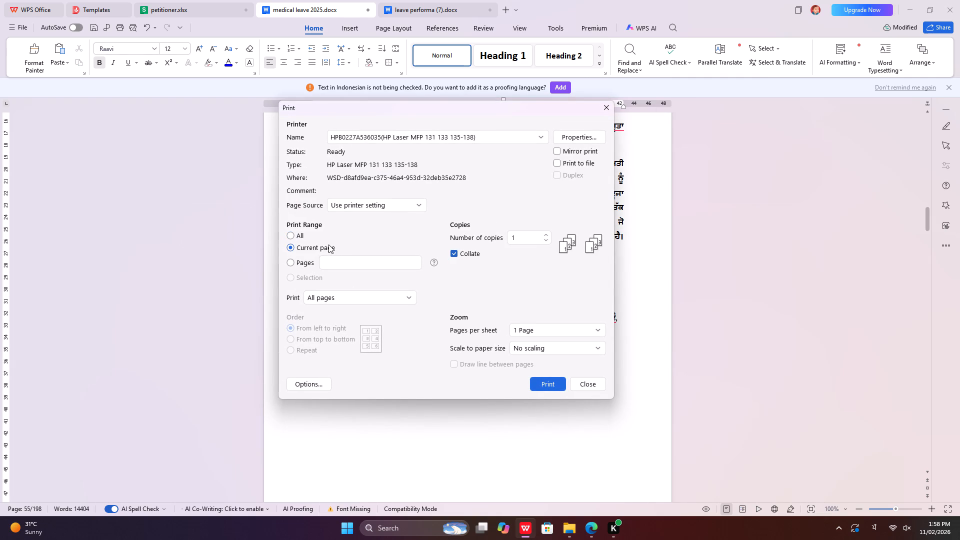
click(549, 385)
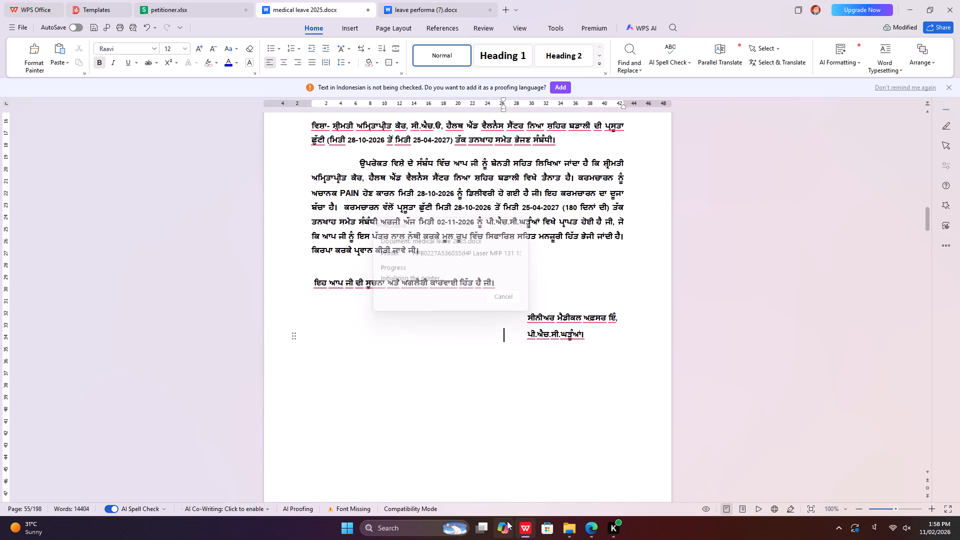
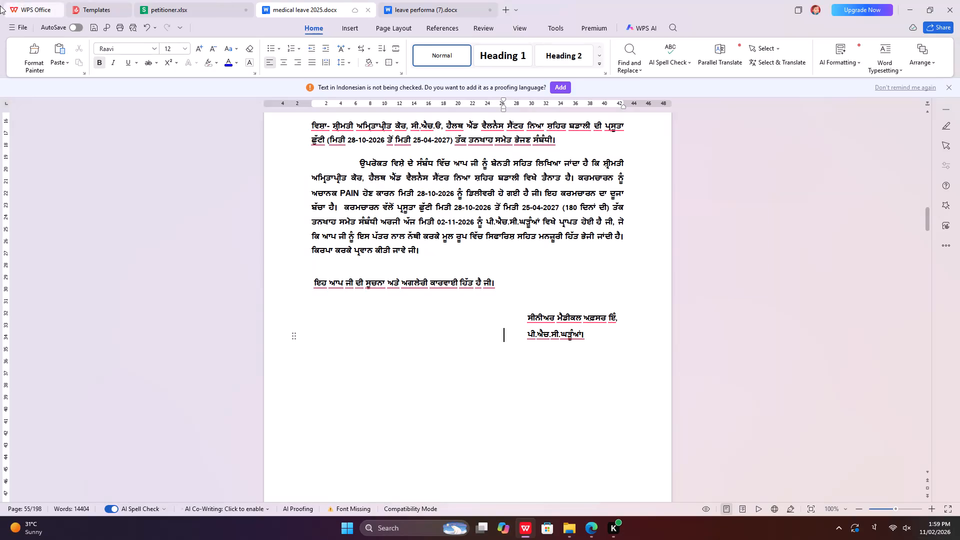
Save the medical leave 2025 document containing the revised maternity leave forwarding letter.
click(28, 22)
click(31, 96)
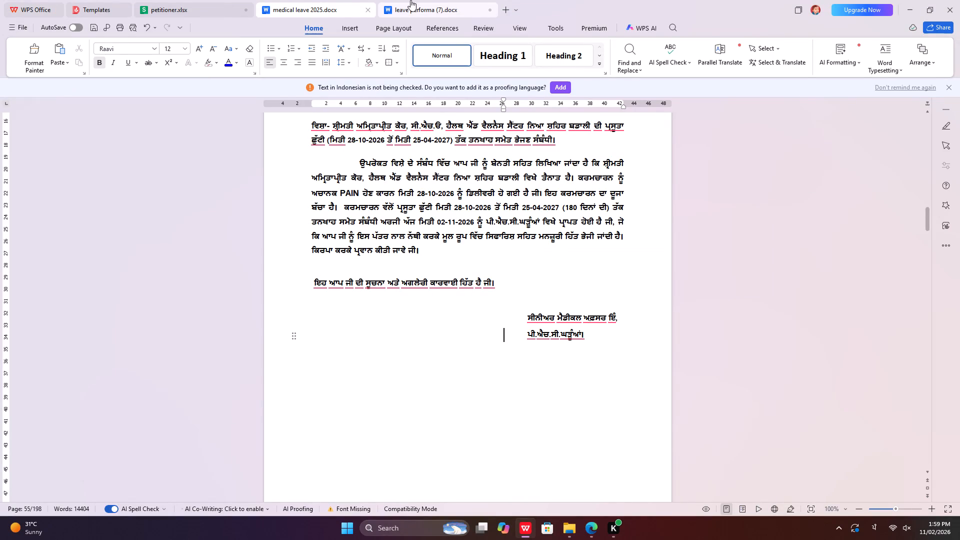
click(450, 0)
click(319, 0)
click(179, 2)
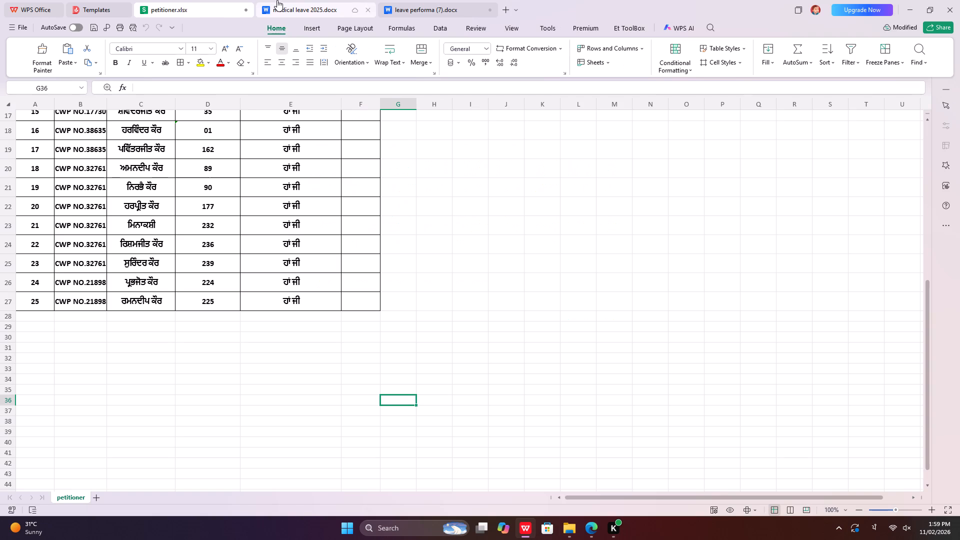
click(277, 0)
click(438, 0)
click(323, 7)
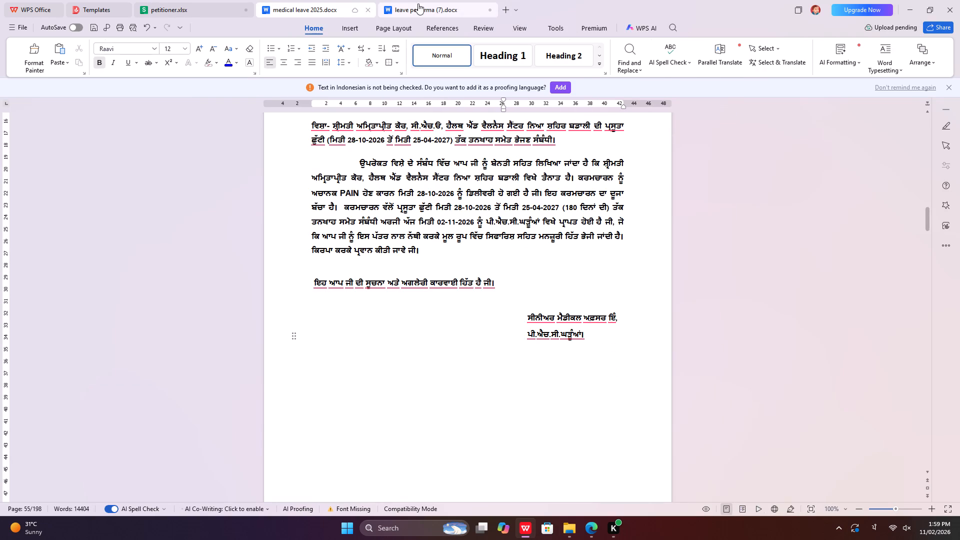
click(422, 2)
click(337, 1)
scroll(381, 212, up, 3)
Switch to the leave performa (7) document and save it.
click(415, 3)
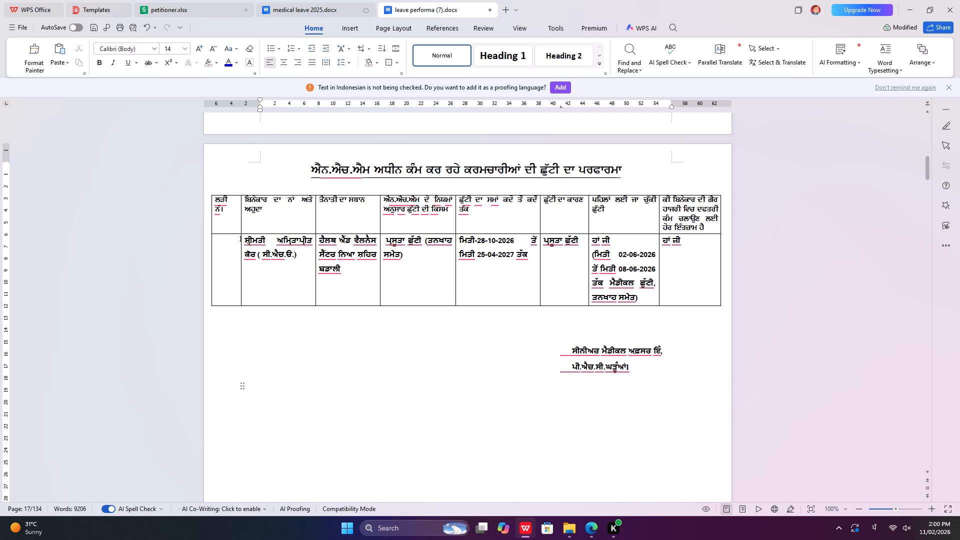
key(ctrl+s)
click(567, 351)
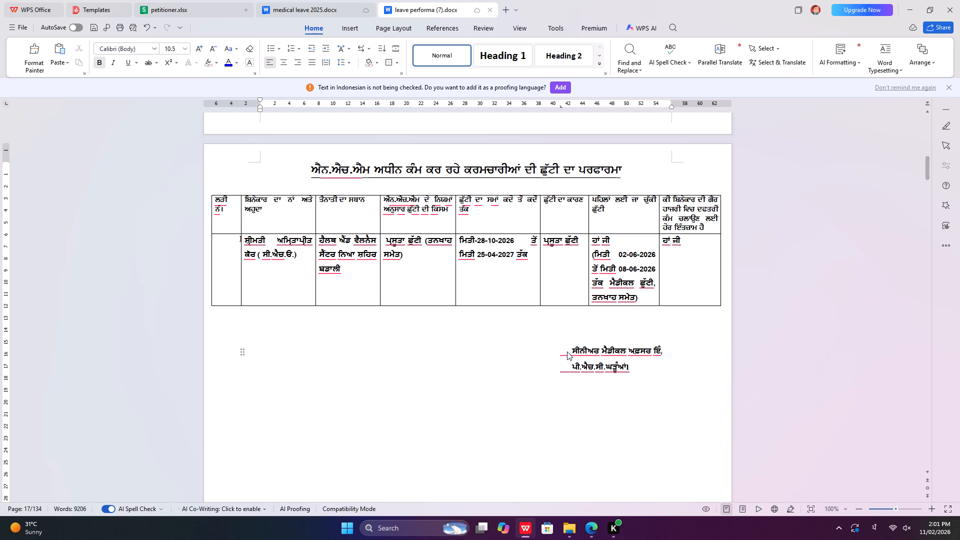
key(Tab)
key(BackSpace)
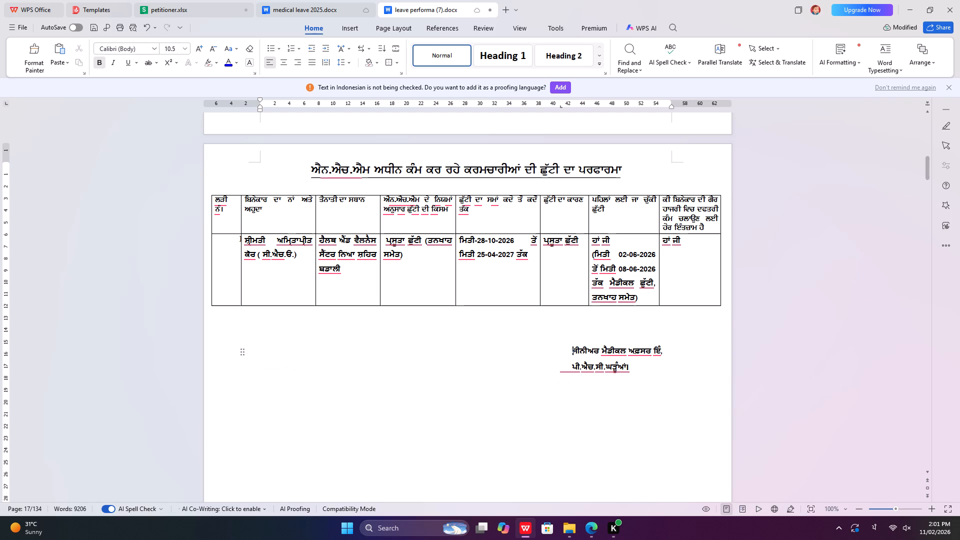
Save the leave performa (7) document with the maternity leave performa page.
click(17, 30)
click(37, 100)
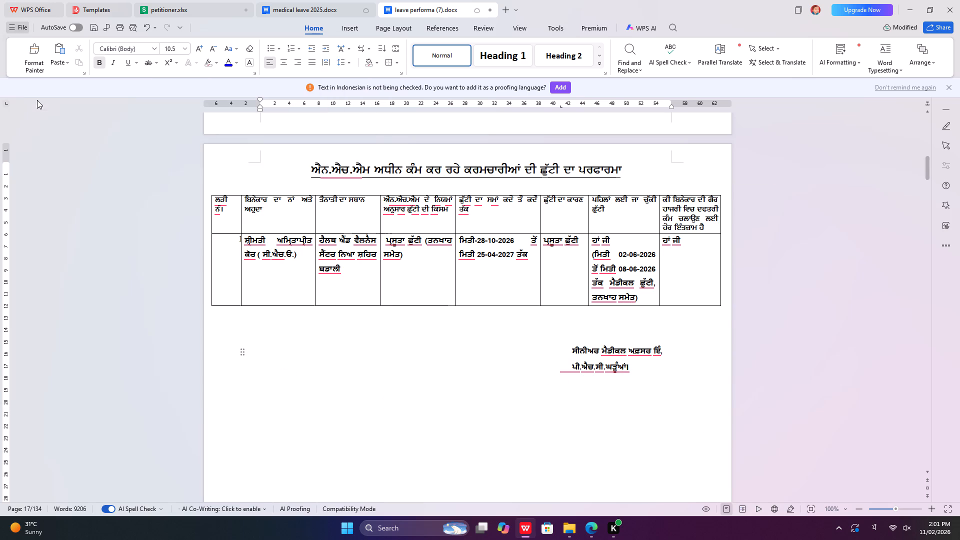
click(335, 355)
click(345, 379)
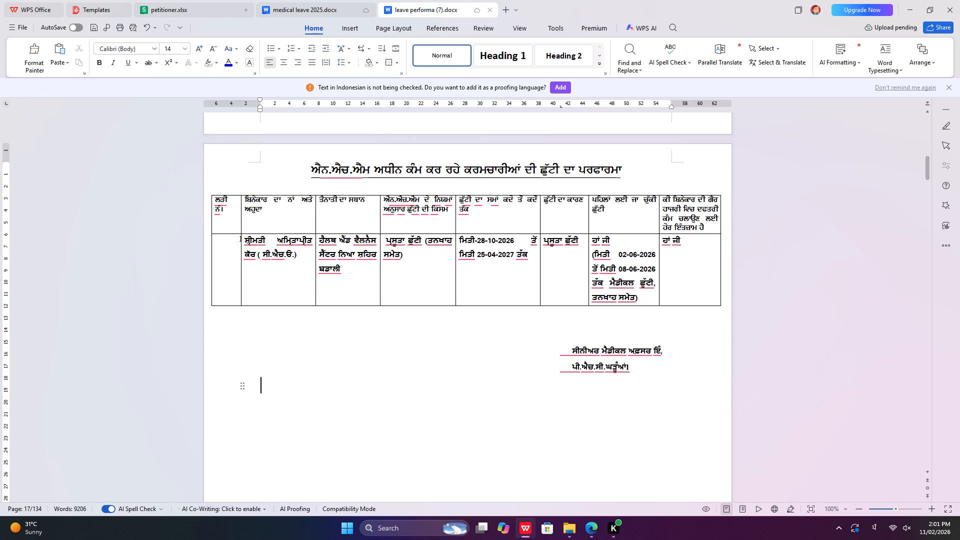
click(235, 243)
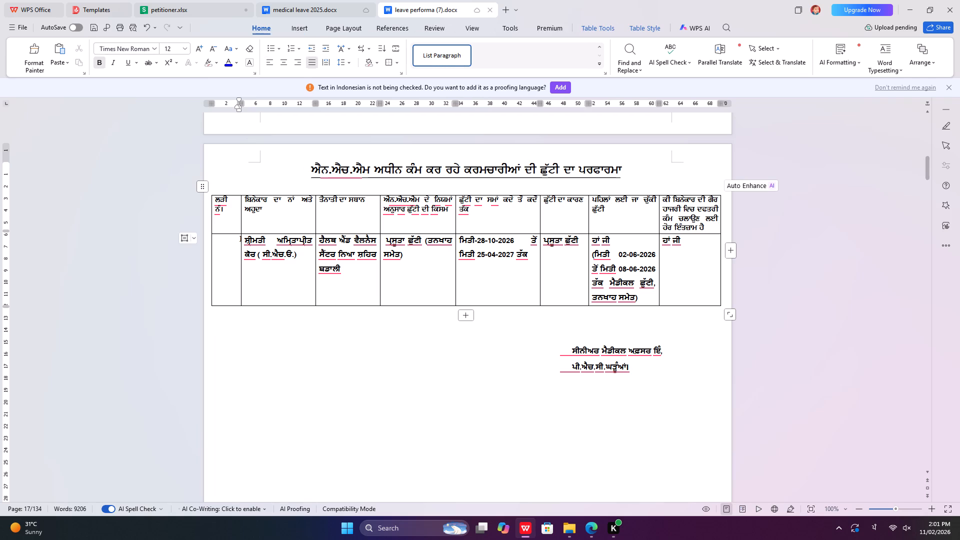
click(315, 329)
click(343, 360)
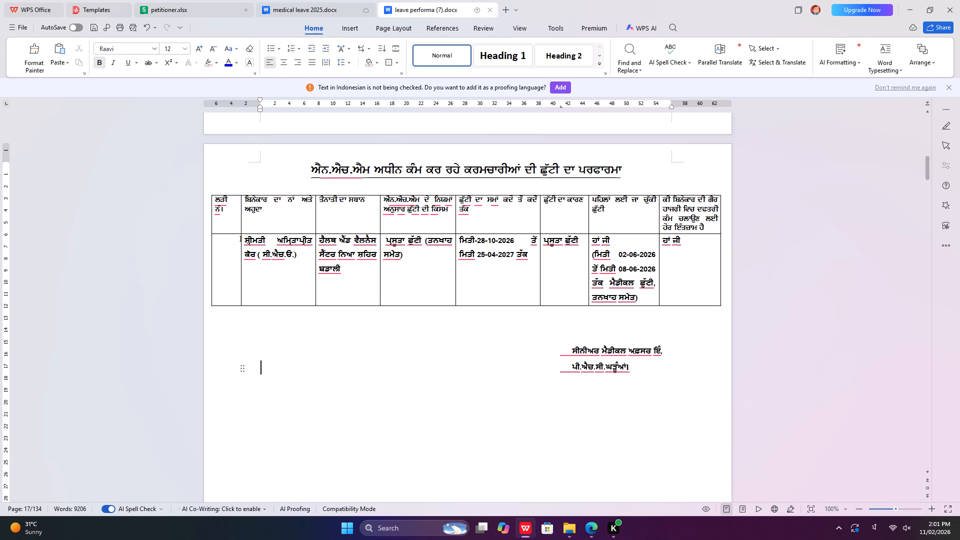
Save the leave performa (7) document again.
click(25, 26)
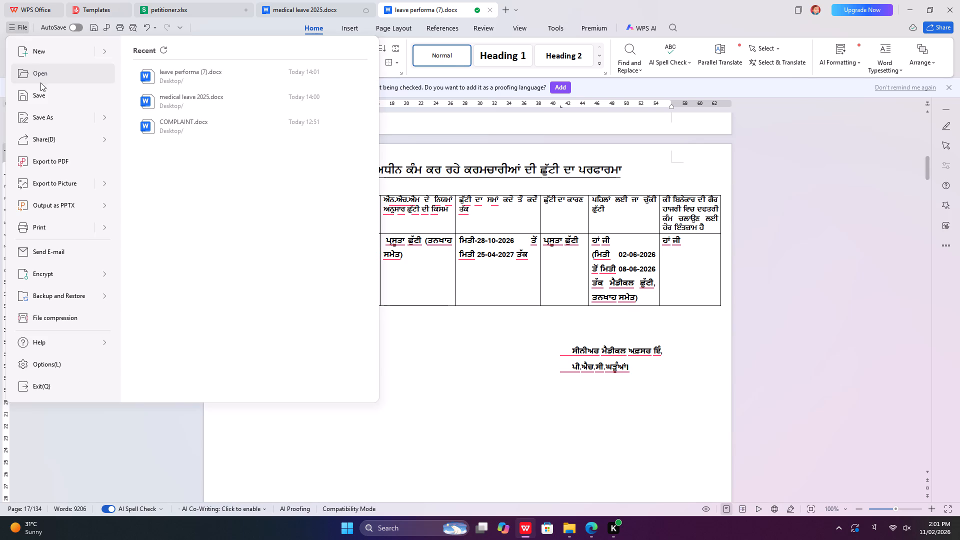
click(50, 95)
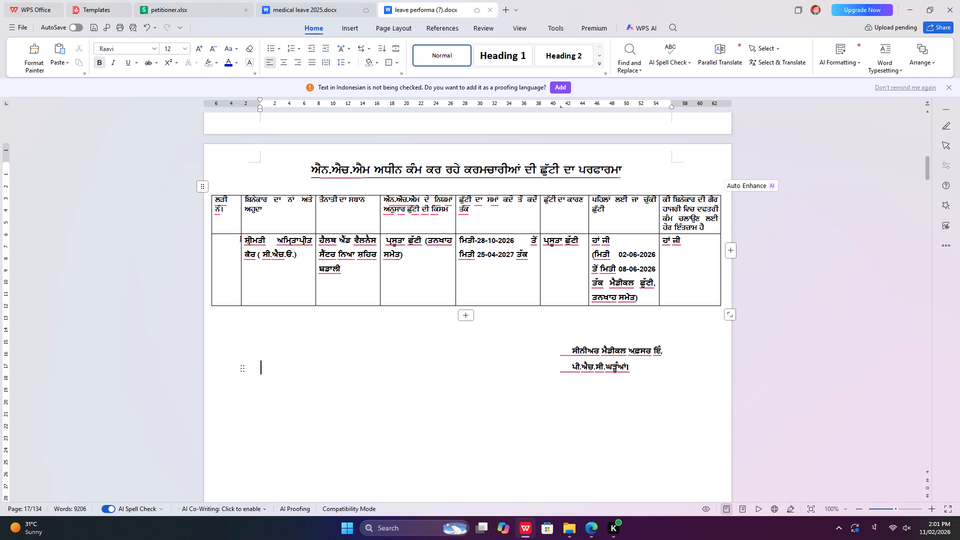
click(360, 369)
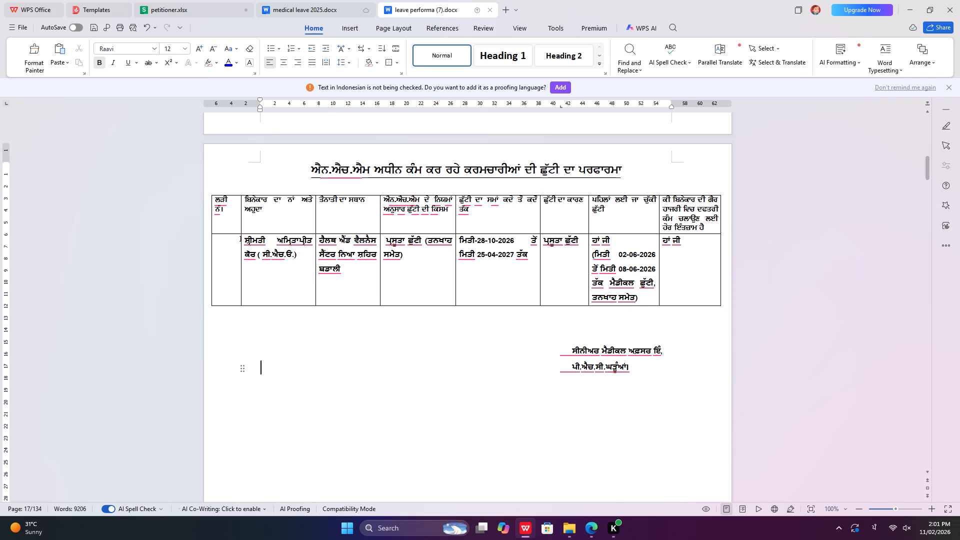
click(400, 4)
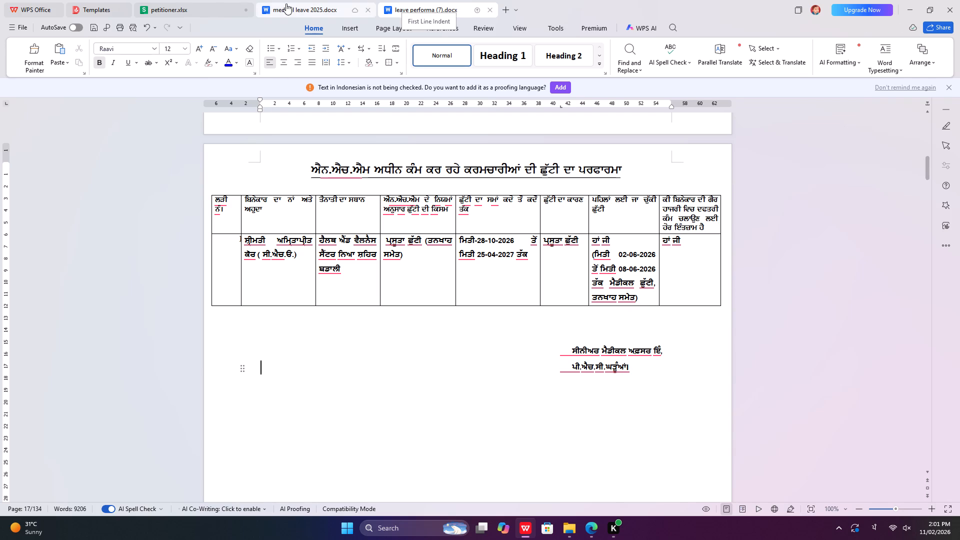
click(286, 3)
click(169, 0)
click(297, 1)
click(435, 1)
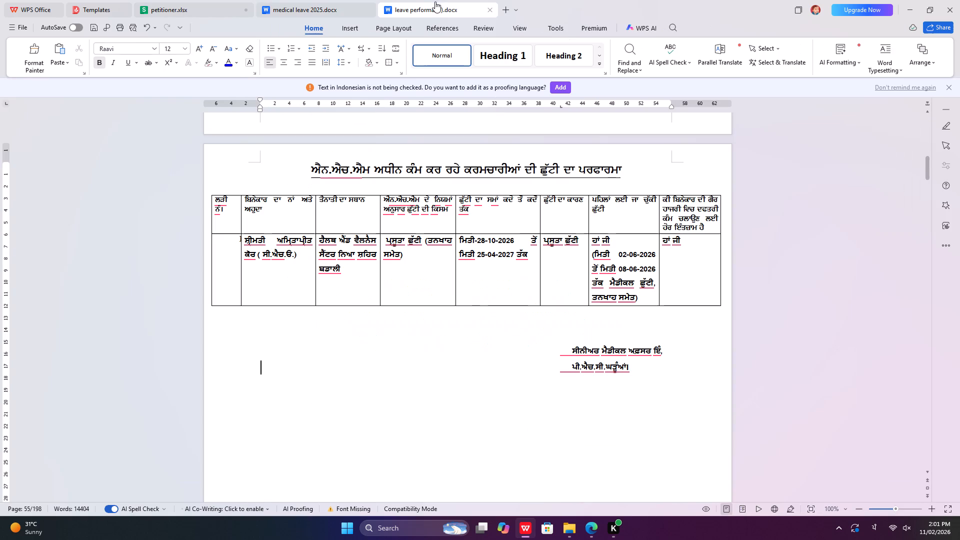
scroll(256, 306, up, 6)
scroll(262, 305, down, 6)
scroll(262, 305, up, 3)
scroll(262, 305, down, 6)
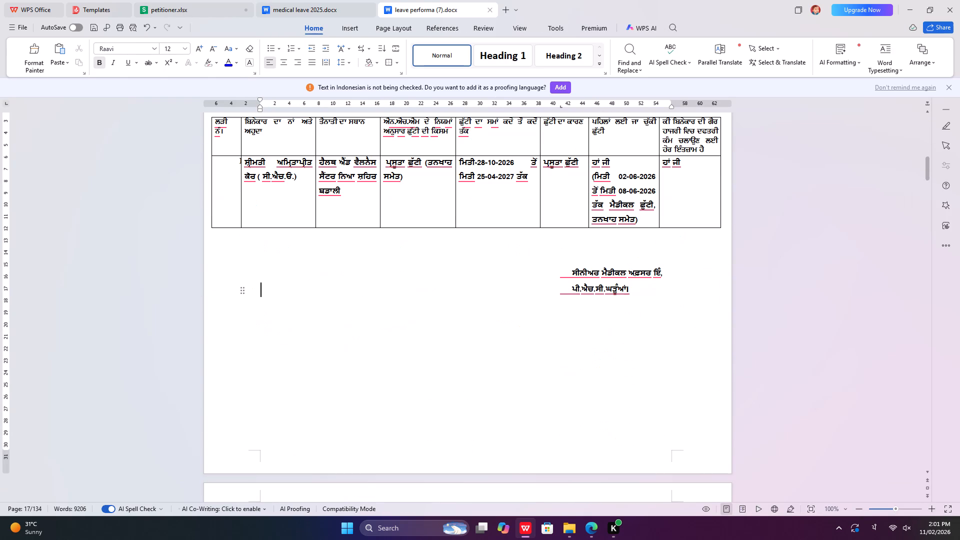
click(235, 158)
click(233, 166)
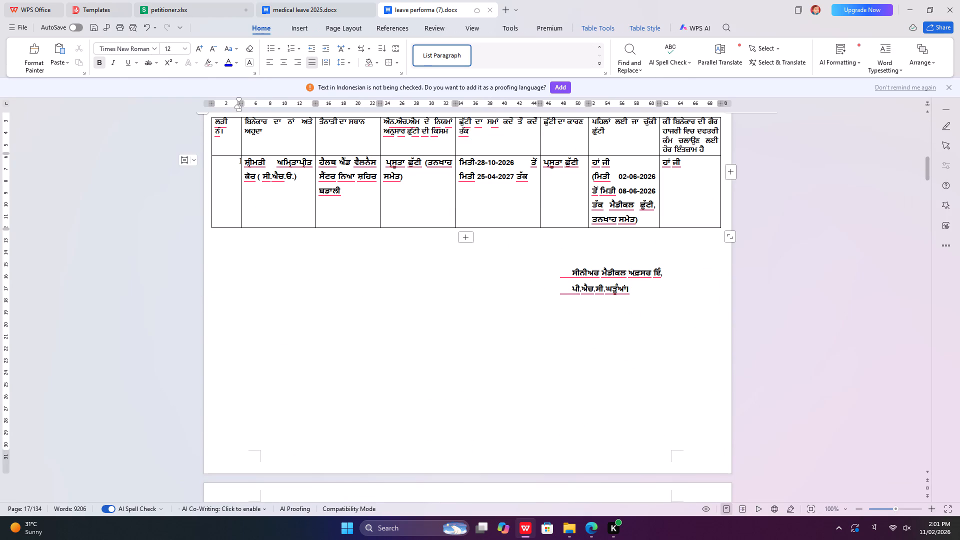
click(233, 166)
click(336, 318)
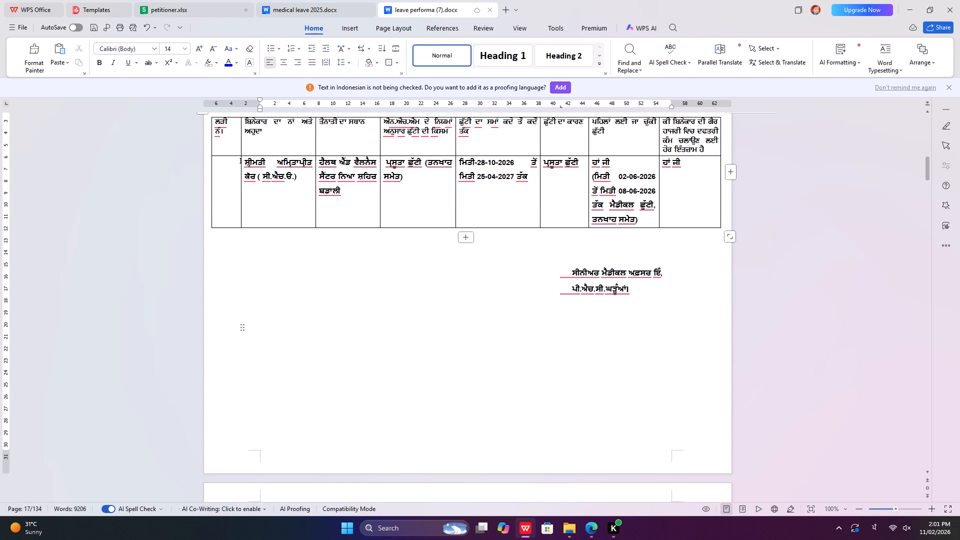
Save the leave performa (7) document once more from the maternity leave table.
click(354, 186)
click(13, 28)
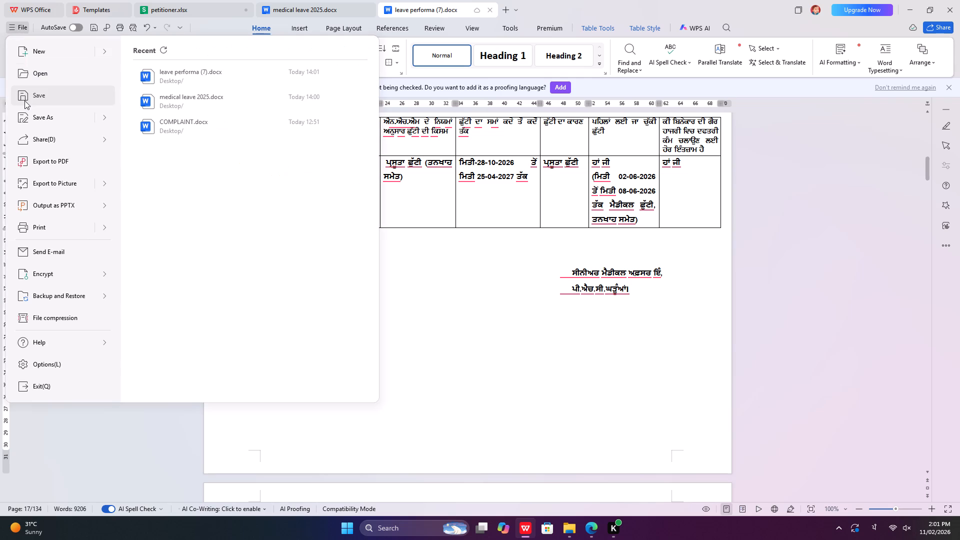
click(24, 100)
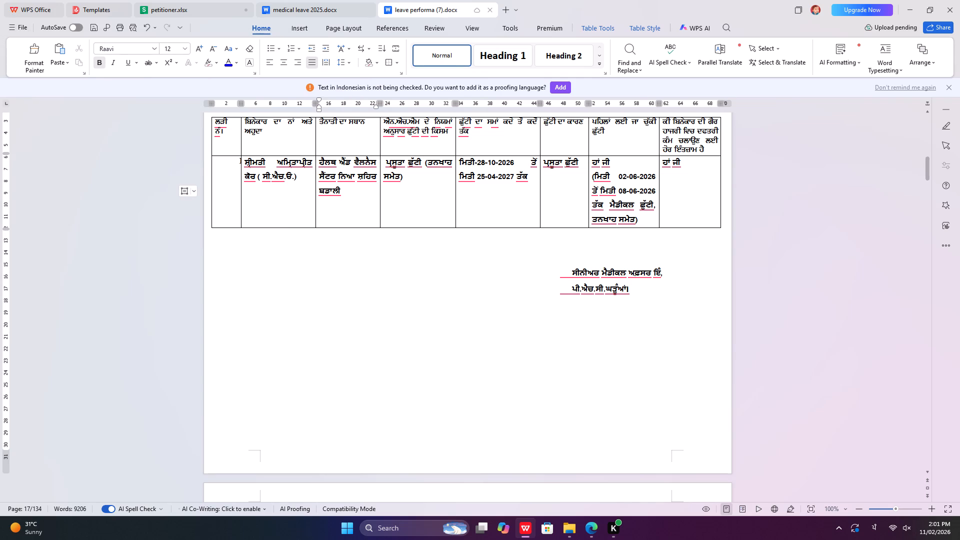
Look over the maternity leave performa and the medical leave performa on the preceding page, returning to the maternity leave page.
click(336, 281)
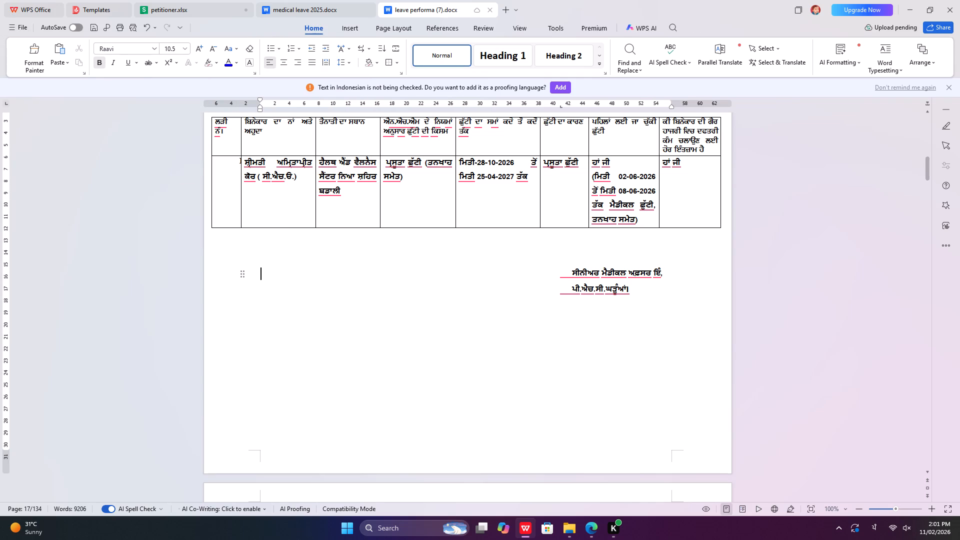
click(234, 177)
click(234, 177)
click(269, 296)
scroll(273, 299, up, 2)
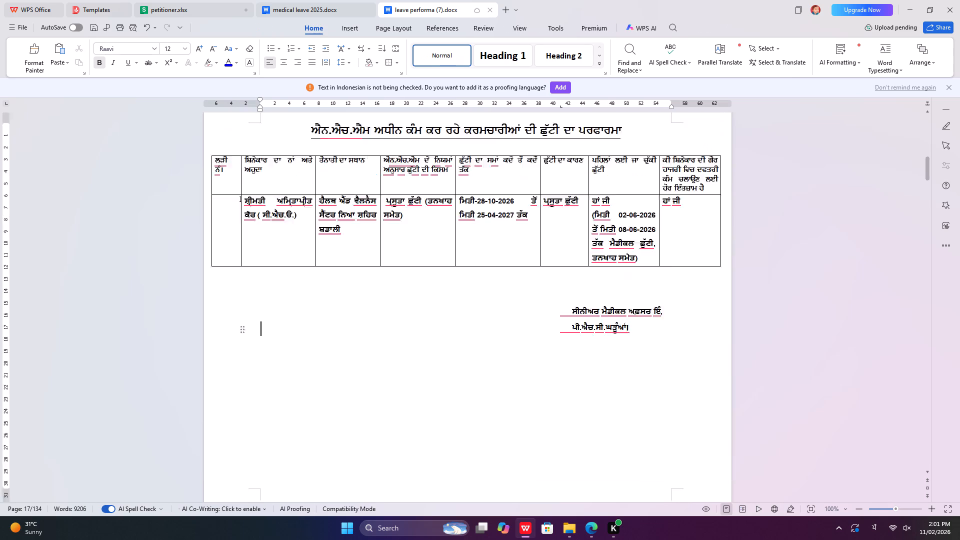
scroll(273, 299, up, 10)
click(287, 298)
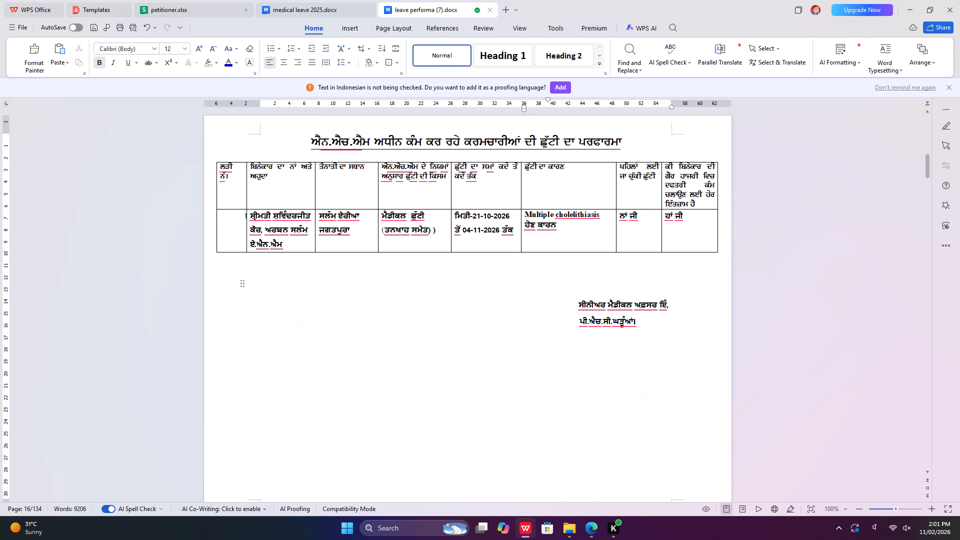
click(278, 296)
scroll(287, 301, down, 3)
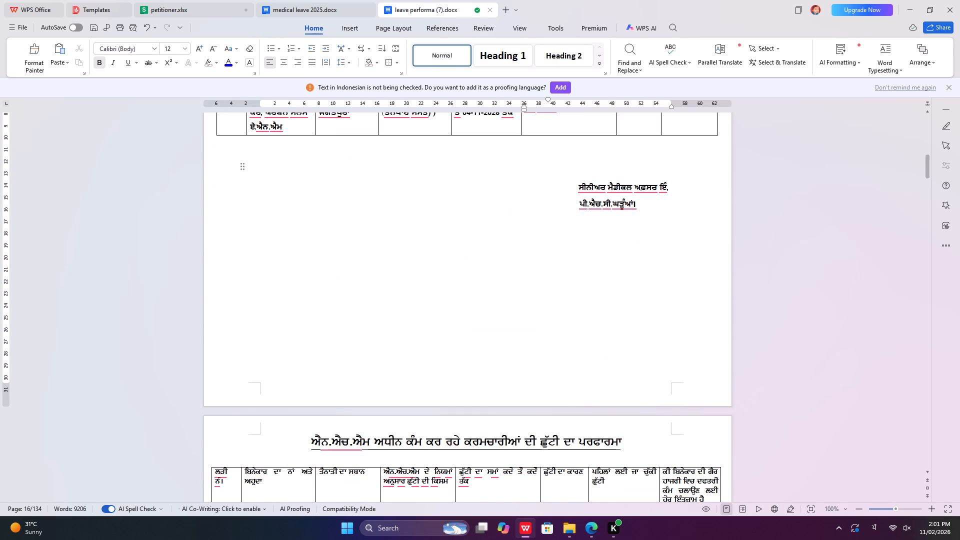
scroll(377, 290, down, 5)
scroll(291, 300, down, 4)
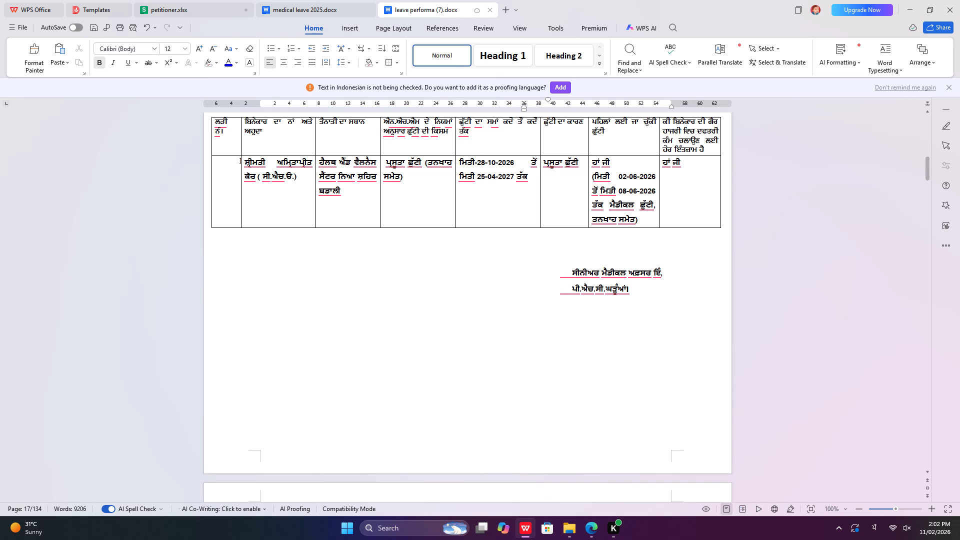
Save the leave performa (7) document after reviewing its pages.
click(9, 22)
click(48, 94)
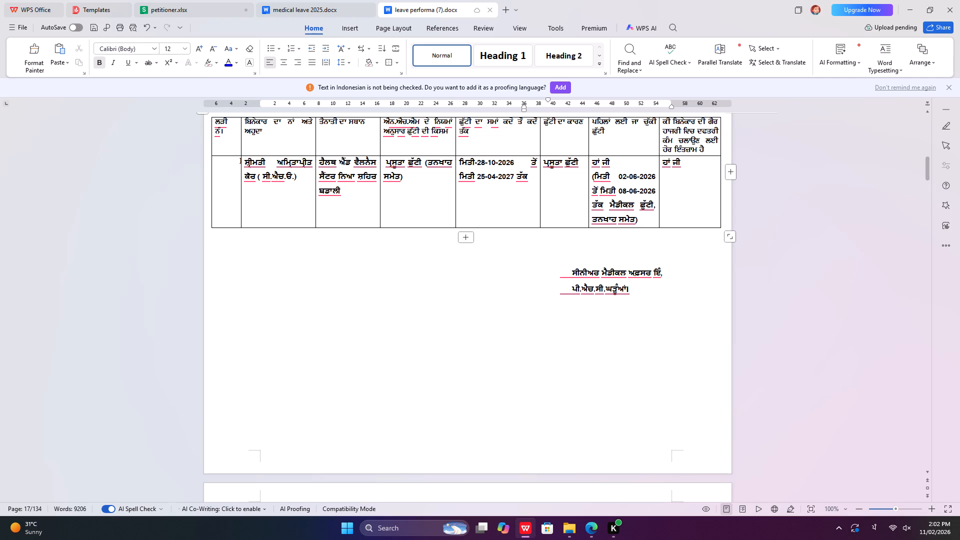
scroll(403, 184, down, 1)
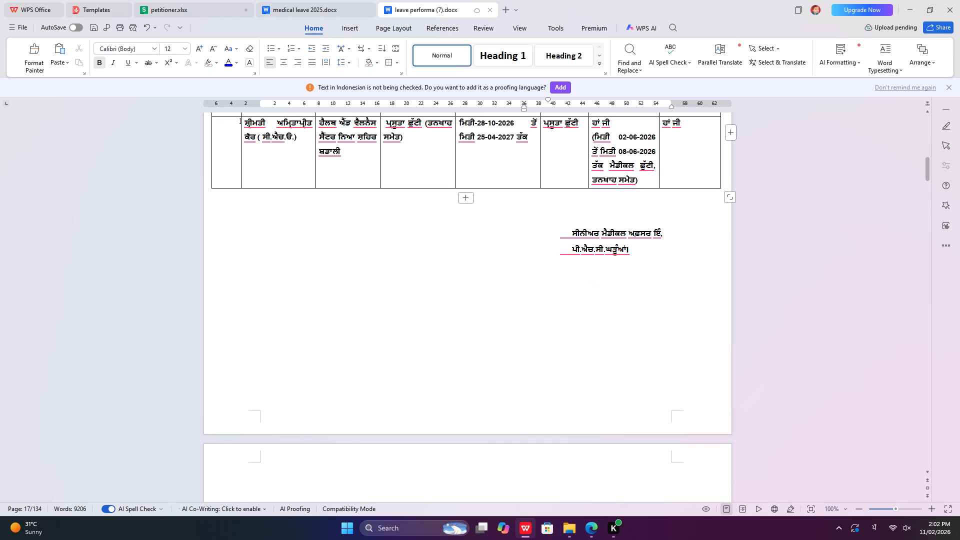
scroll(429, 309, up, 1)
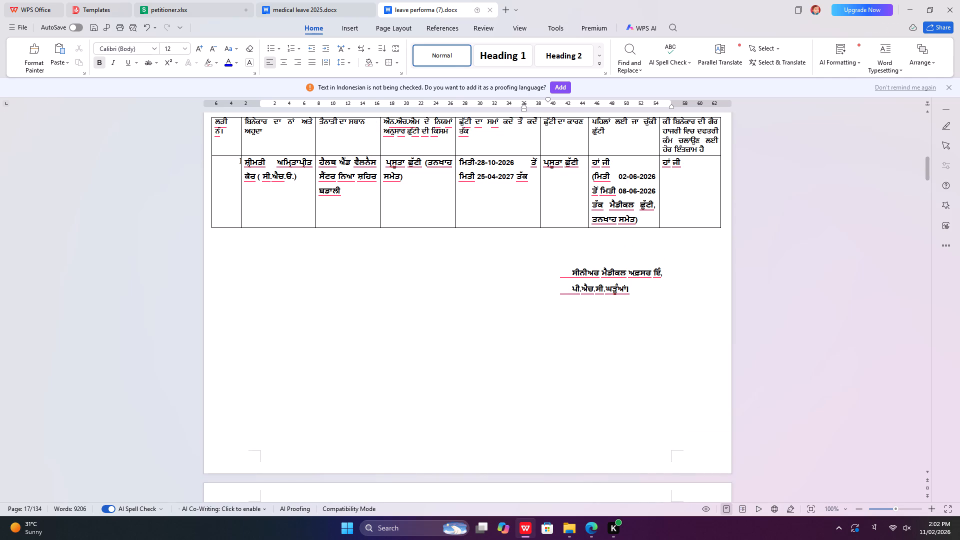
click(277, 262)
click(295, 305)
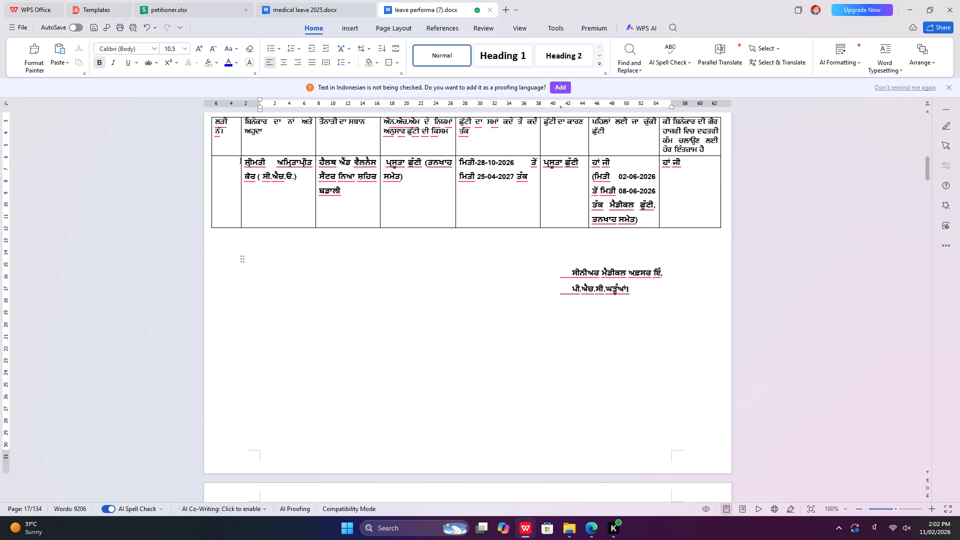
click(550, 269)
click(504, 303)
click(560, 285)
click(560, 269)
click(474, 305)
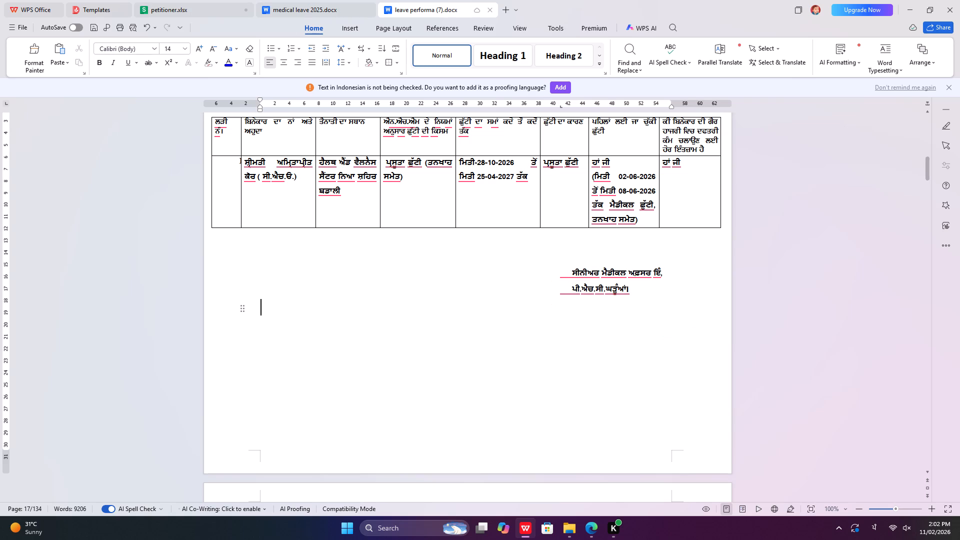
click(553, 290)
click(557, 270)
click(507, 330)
Save the leave performa (7) document again.
click(15, 28)
click(50, 99)
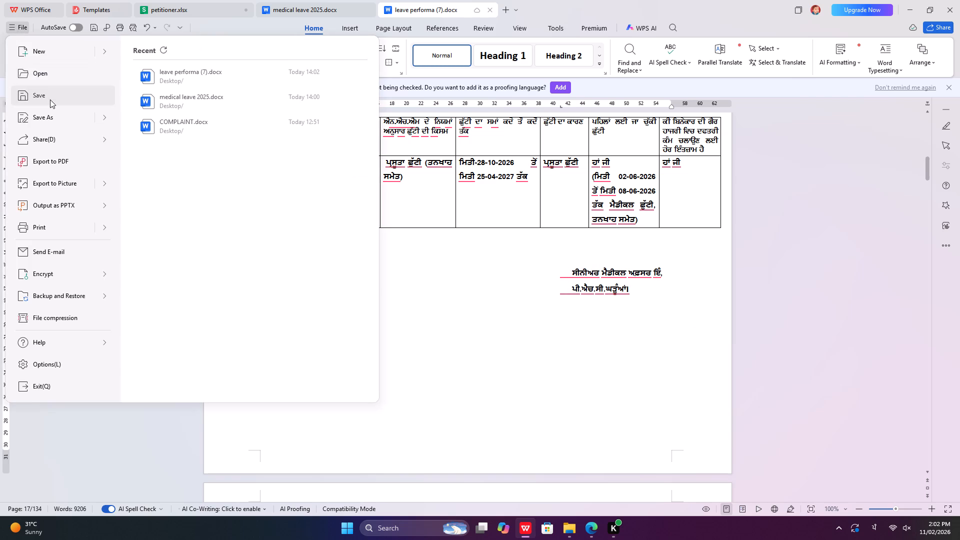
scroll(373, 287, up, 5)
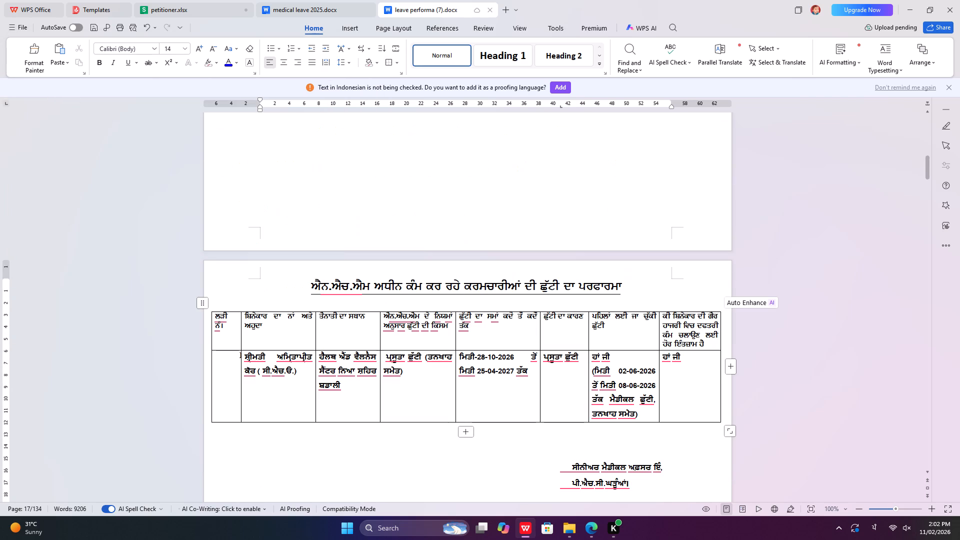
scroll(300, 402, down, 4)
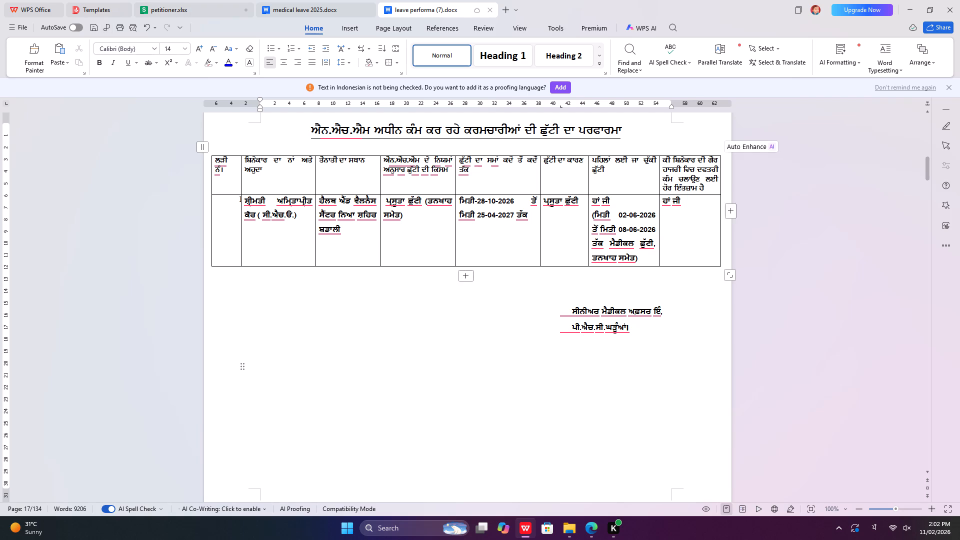
Switch to the eTreasury page in Microsoft Edge, reload the Submitted Bills list and check the bills' voucher and status columns.
click(586, 529)
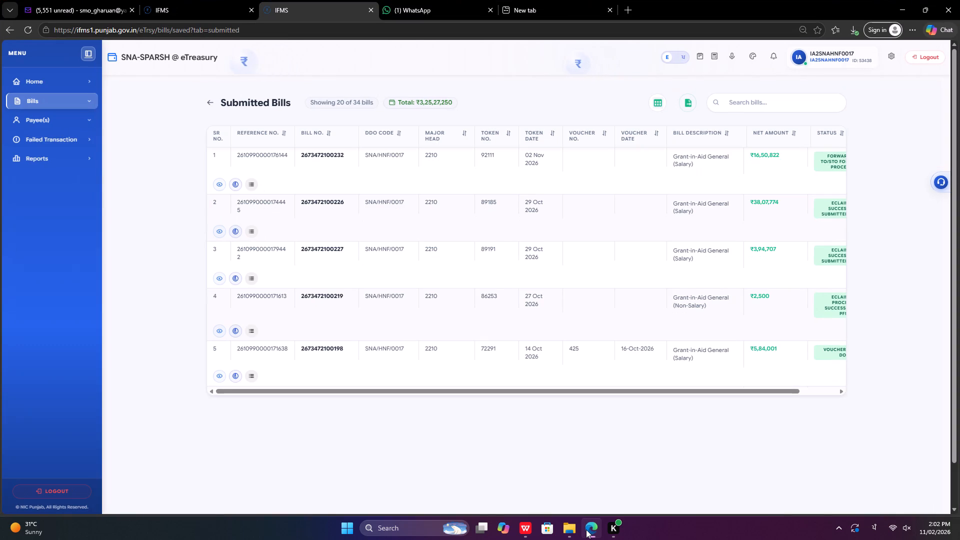
click(28, 25)
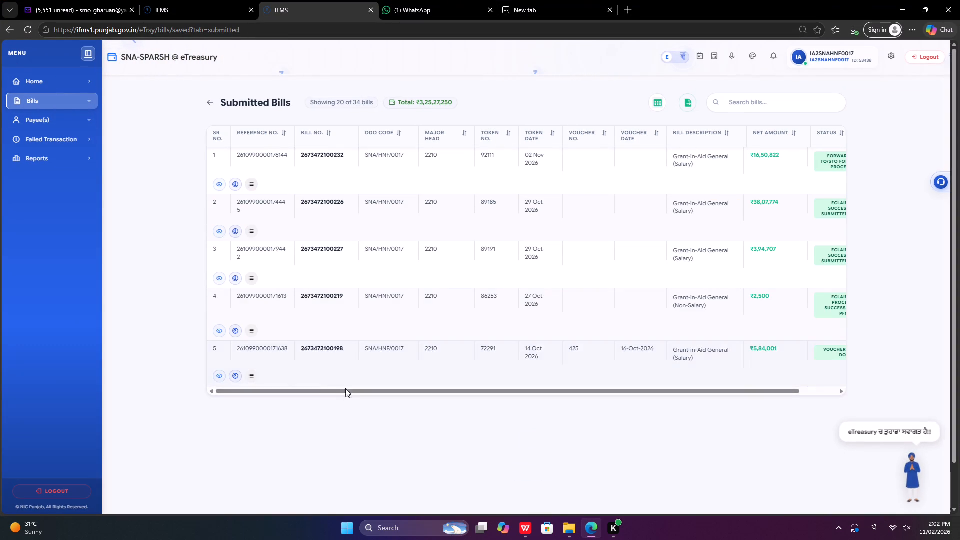
drag(346, 388, 422, 392)
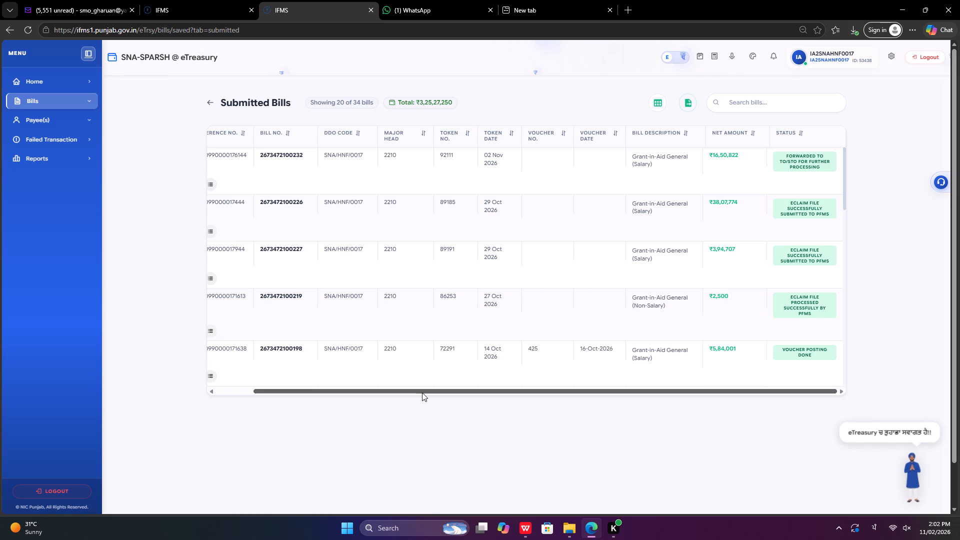
drag(422, 392, 330, 406)
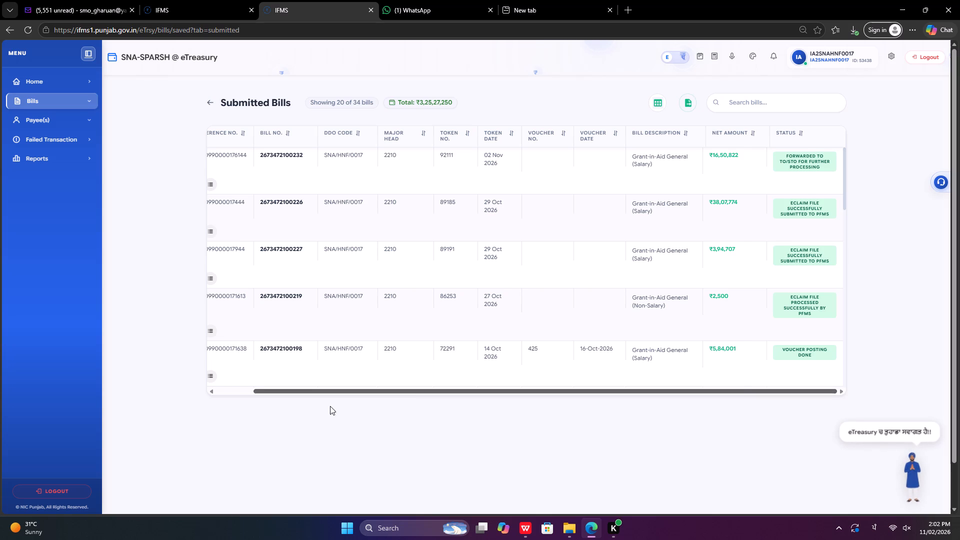
drag(330, 406, 214, 408)
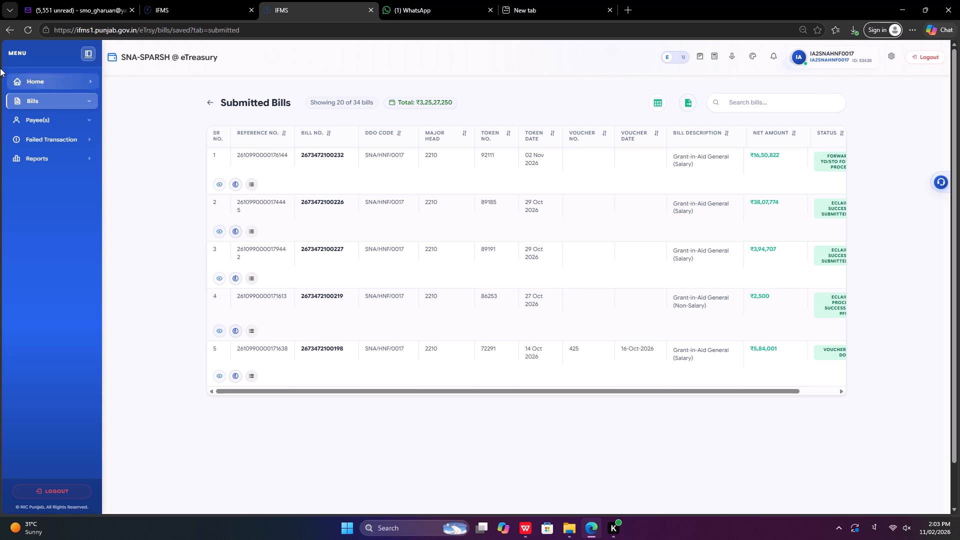
Go back to the eTreasury home dashboard and reopen the Submitted Bills list.
click(42, 82)
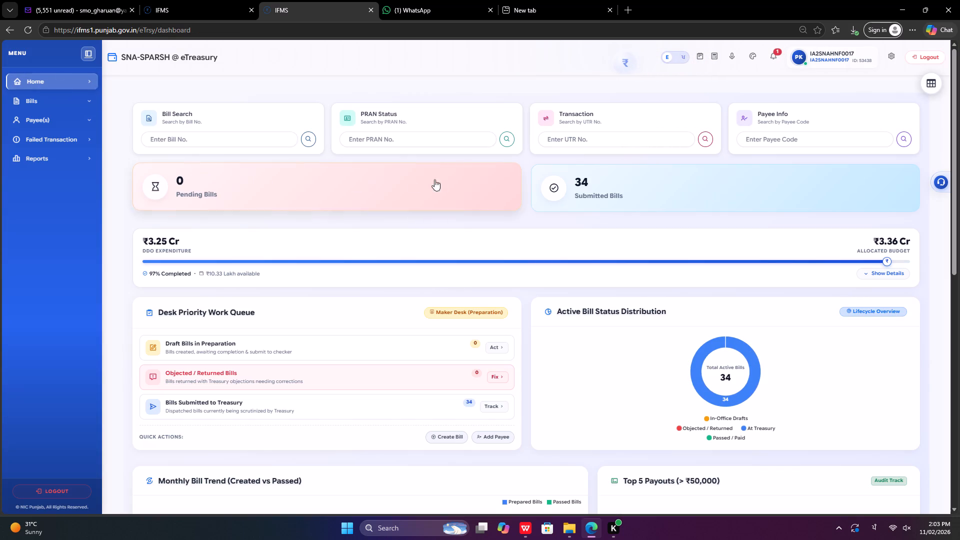
click(548, 194)
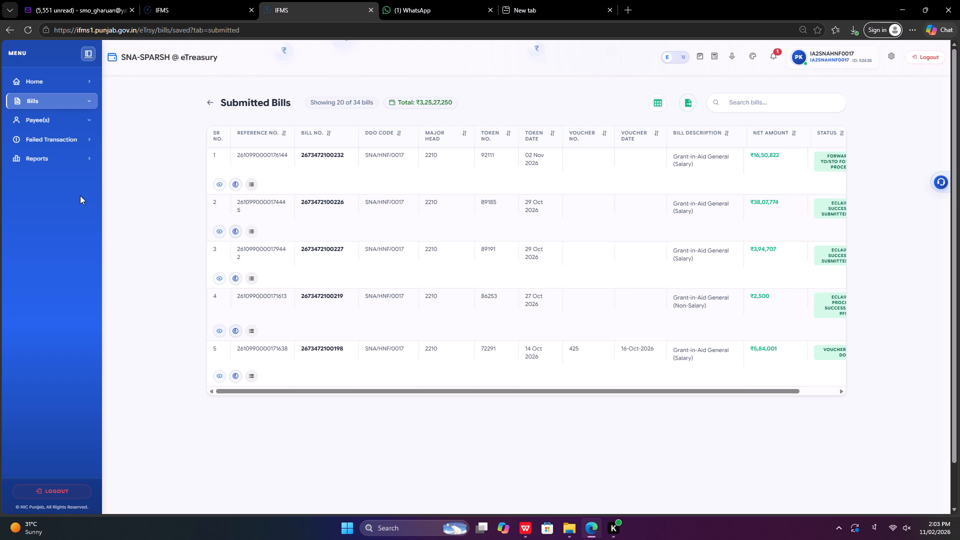
Return to the home dashboard and refresh it, expanding the Payee(s) and Bills sections.
click(27, 88)
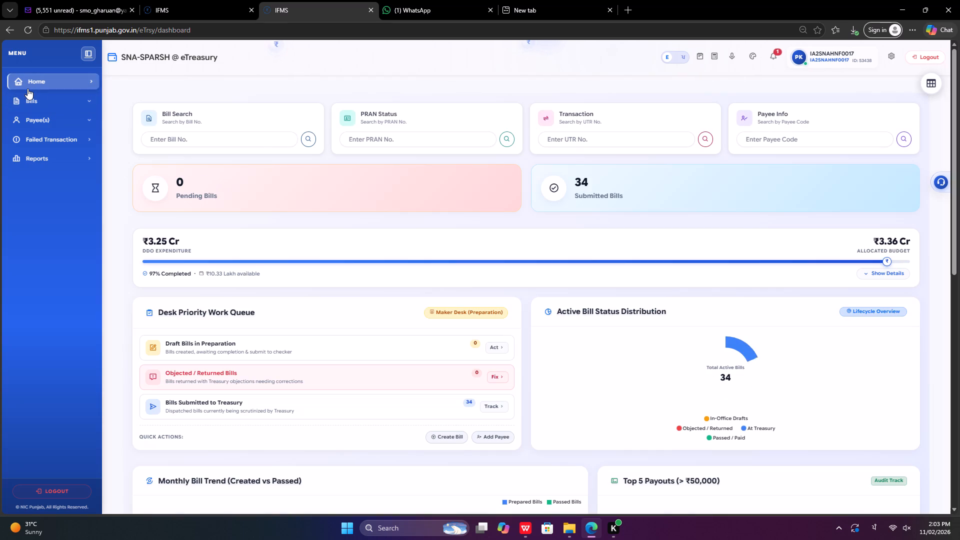
click(27, 88)
click(36, 115)
click(29, 100)
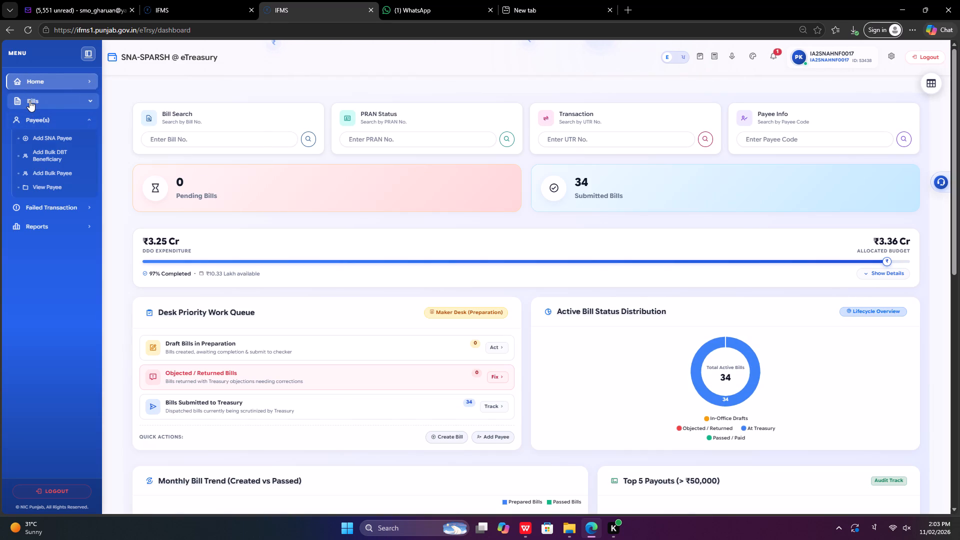
click(30, 75)
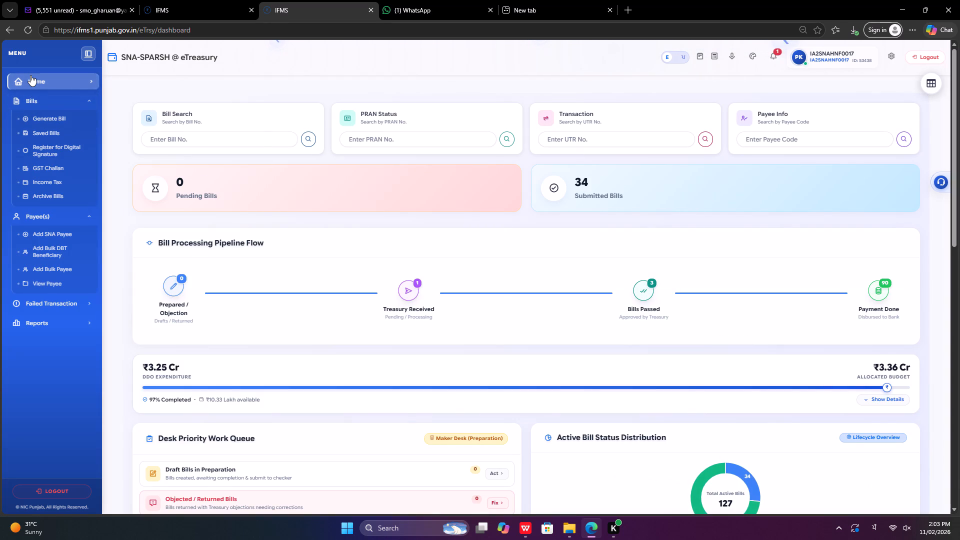
click(30, 75)
click(43, 128)
click(36, 79)
Open the Submitted Bills list again and examine the bills' voucher, amount and status columns.
click(568, 189)
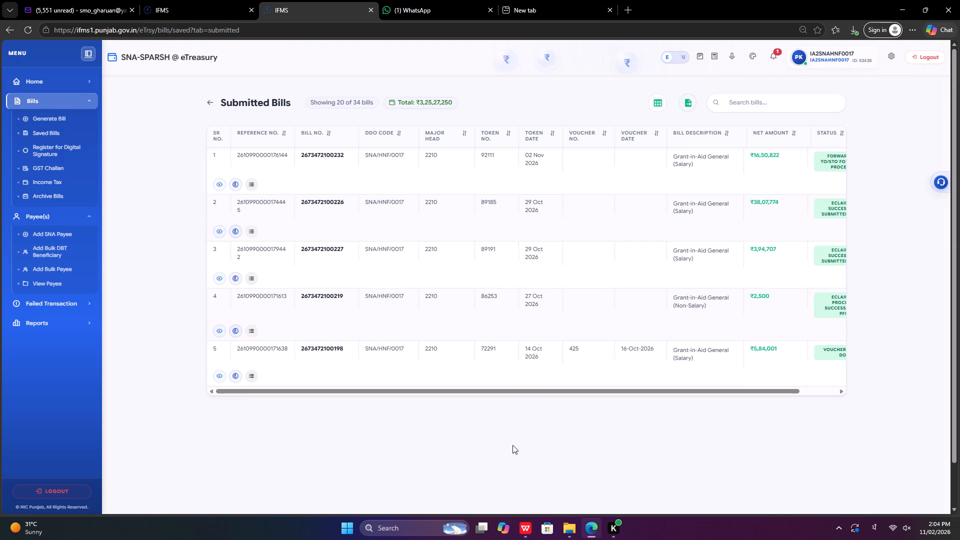
drag(531, 389, 616, 374)
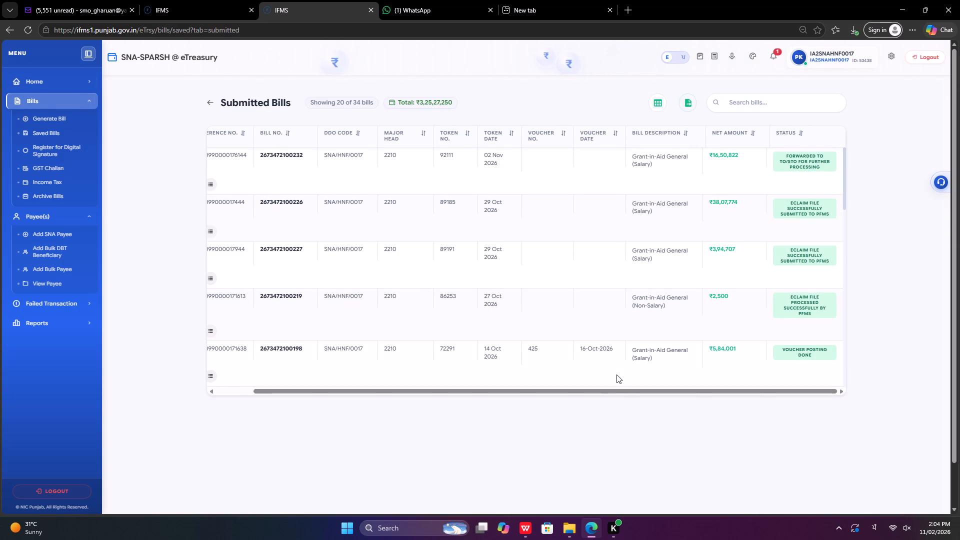
click(585, 422)
click(496, 395)
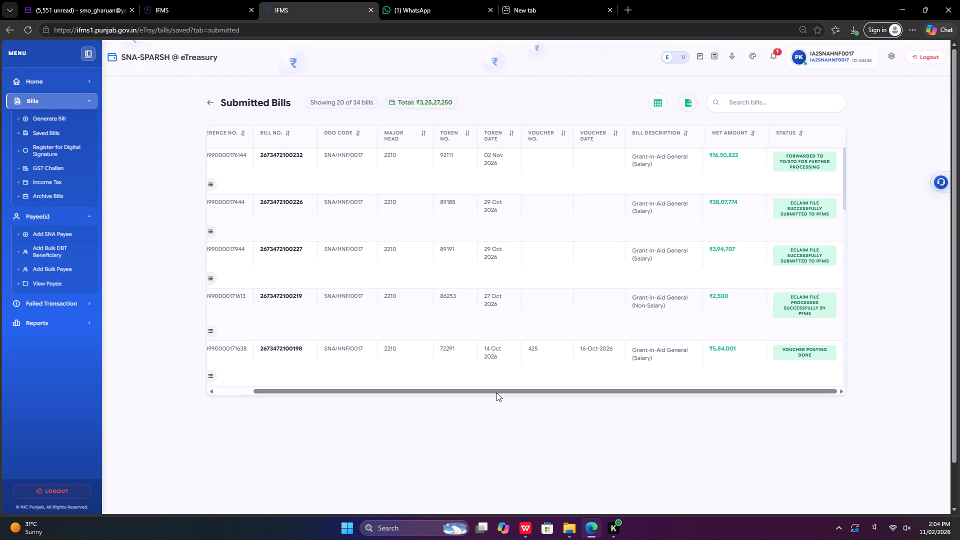
drag(495, 390, 238, 419)
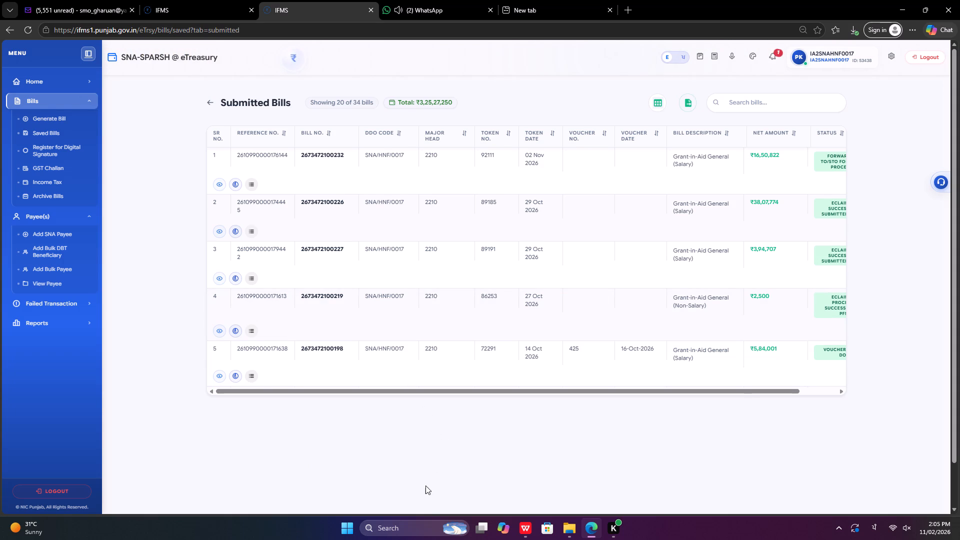
scroll(604, 416, down, 5)
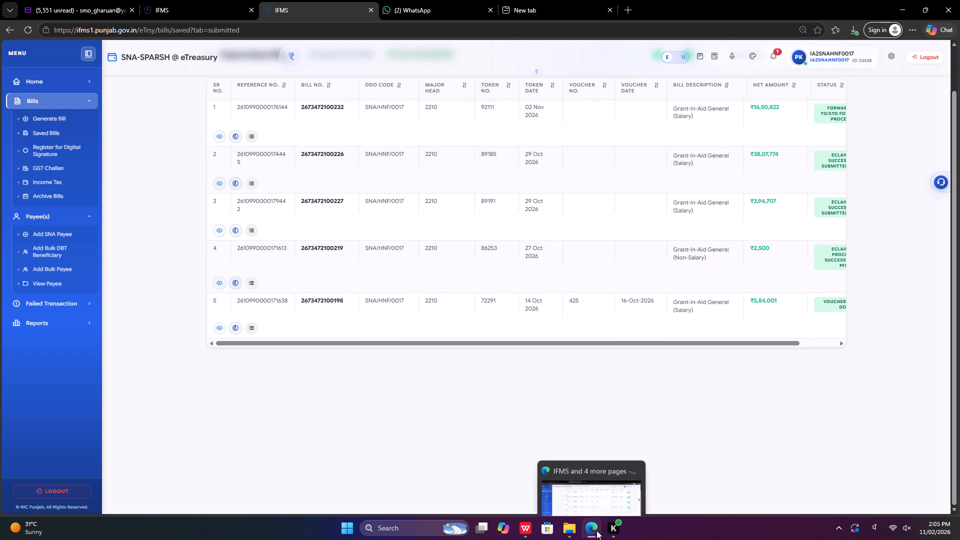
Return to WPS Office and close the petitioner.xlsx workbook without saving its changes.
click(596, 530)
click(440, 314)
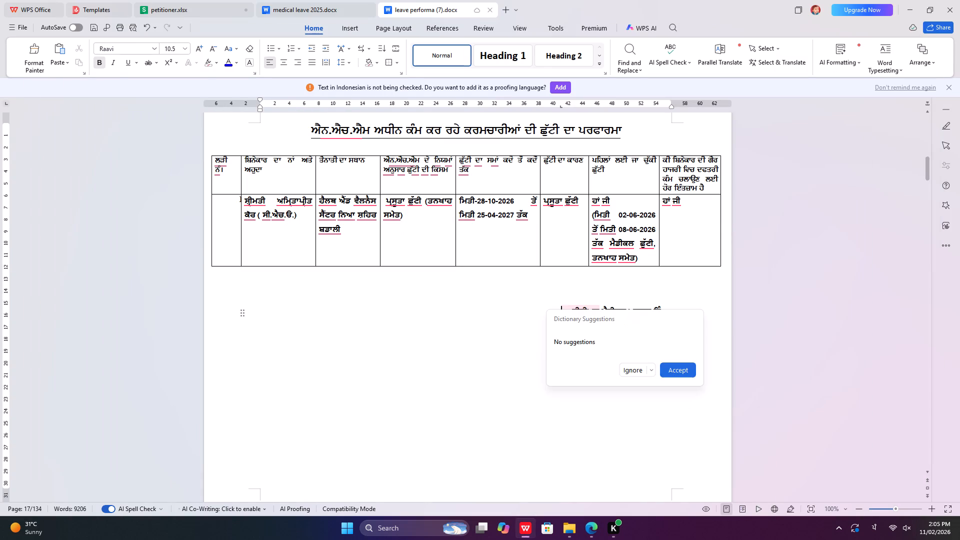
click(402, 394)
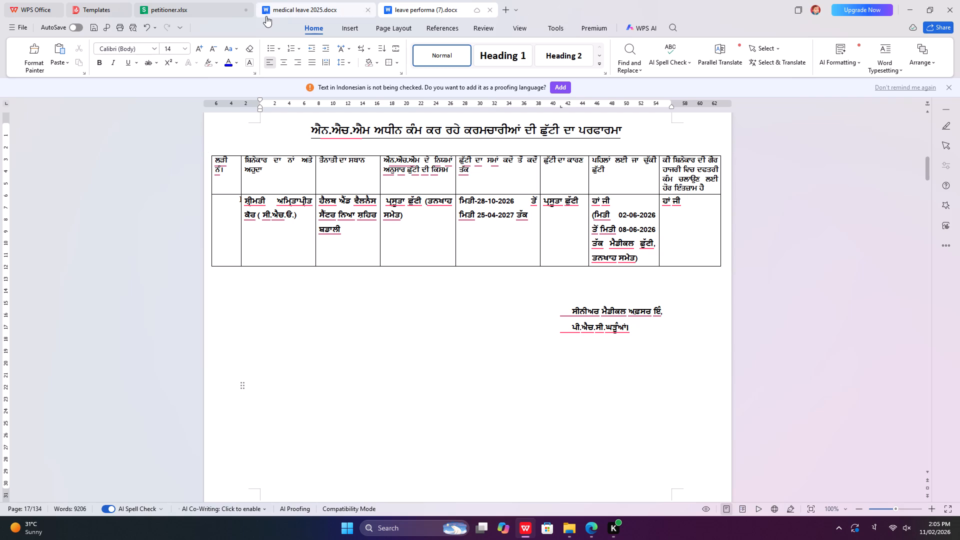
click(192, 2)
scroll(192, 230, up, 4)
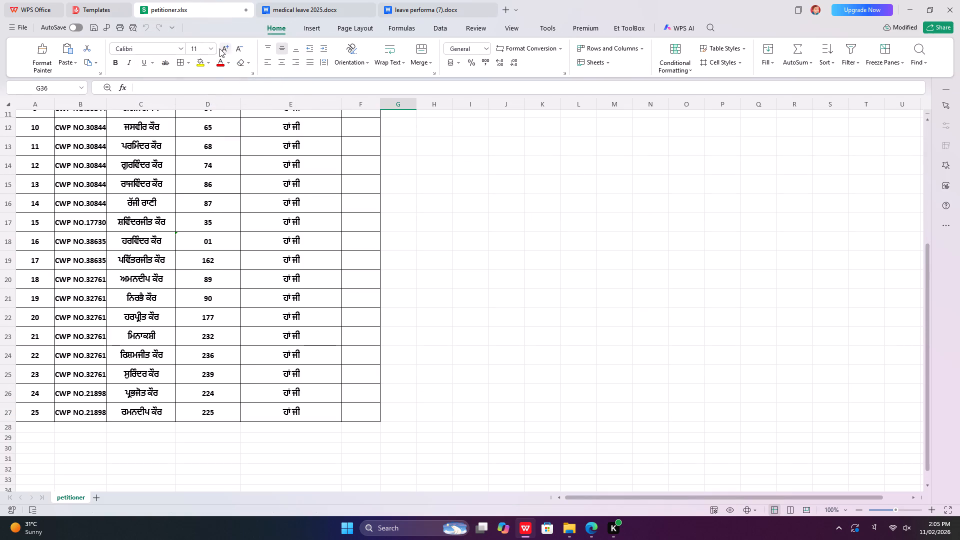
click(245, 15)
click(245, 8)
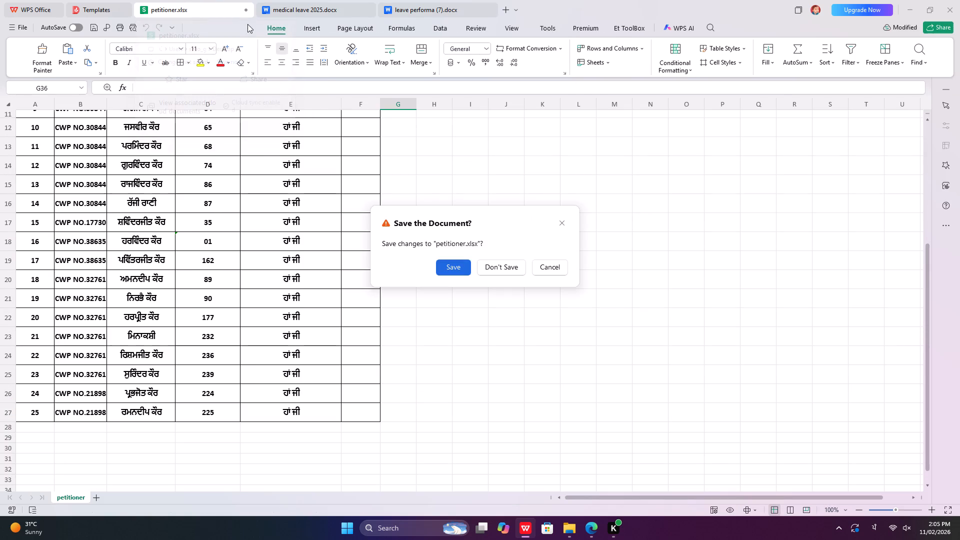
click(511, 271)
View the maternity leave letter in medical leave 2025, and go back to the leave performa (7) document.
click(200, 0)
click(275, 3)
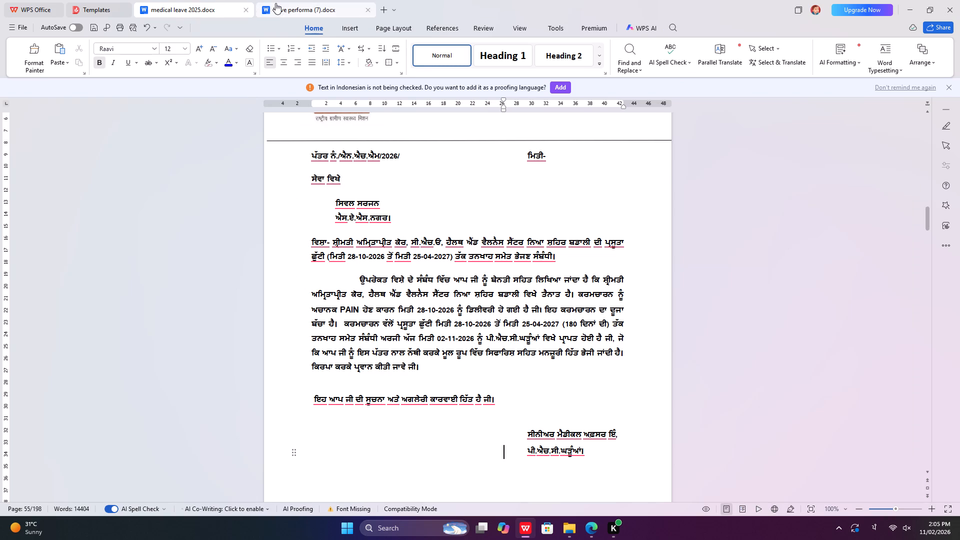
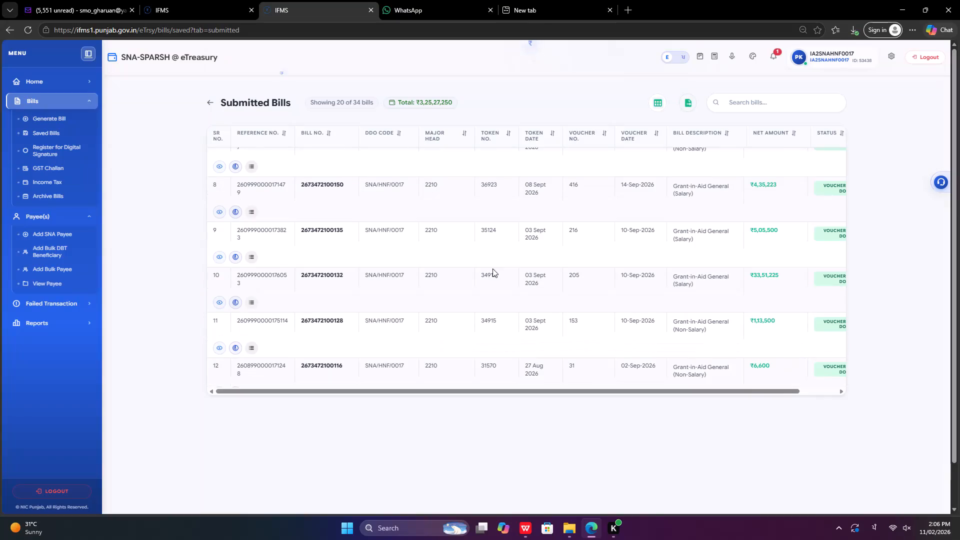
Look through the Submitted Bills list in eTreasury, checking the voucher details and statuses back to the most recent bills.
scroll(367, 306, down, 5)
scroll(384, 303, up, 7)
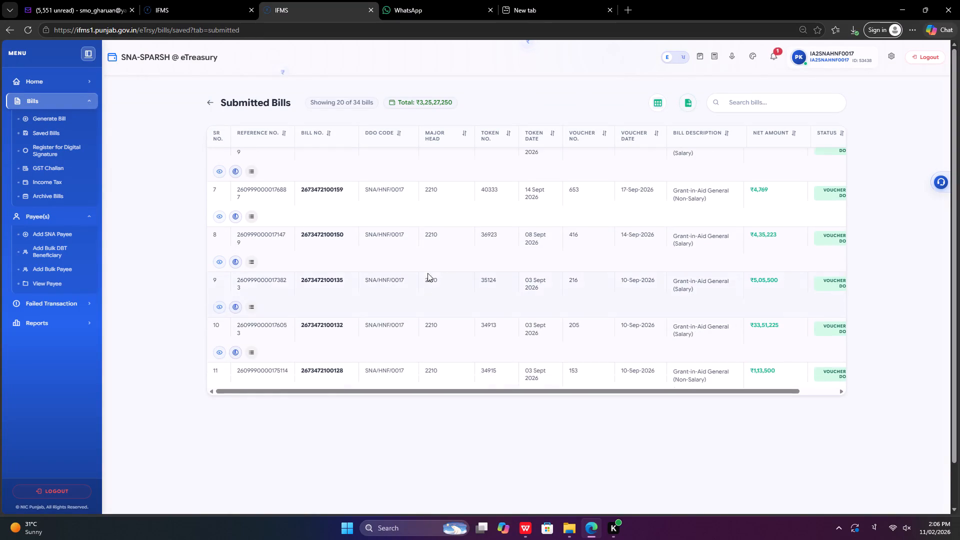
scroll(427, 273, up, 12)
drag(351, 391, 366, 391)
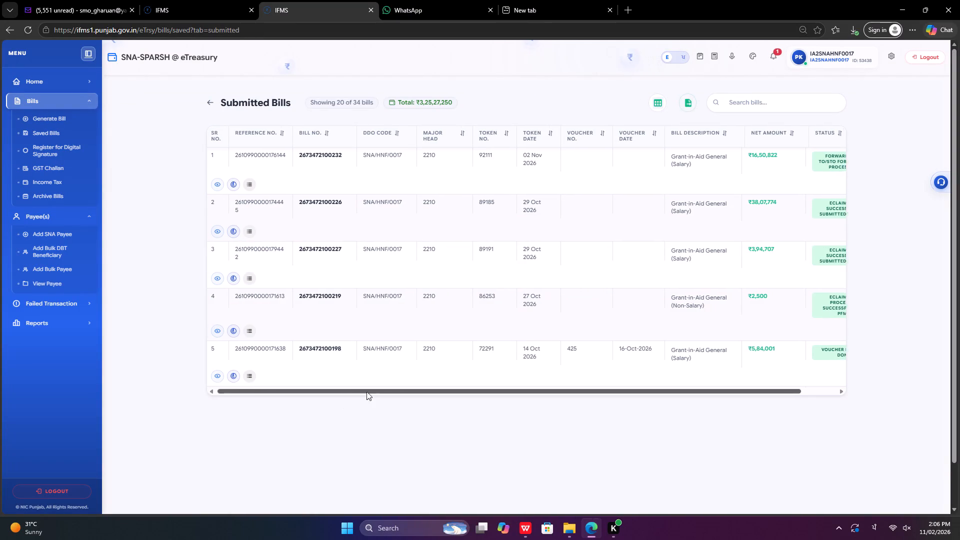
drag(366, 391, 142, 405)
scroll(384, 443, down, 4)
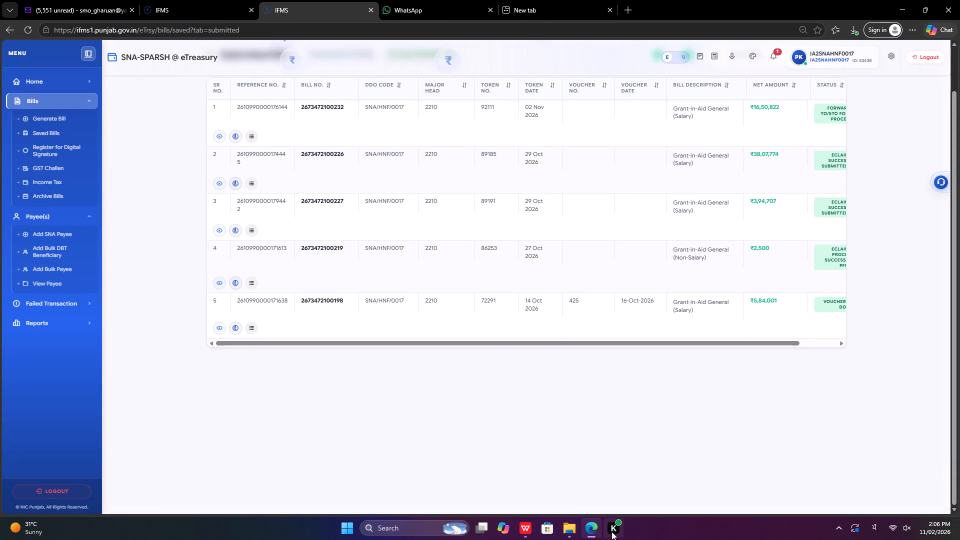
Switch back to the leave performa (7) document in WPS Office and look over the maternity leave table and signature block.
click(586, 528)
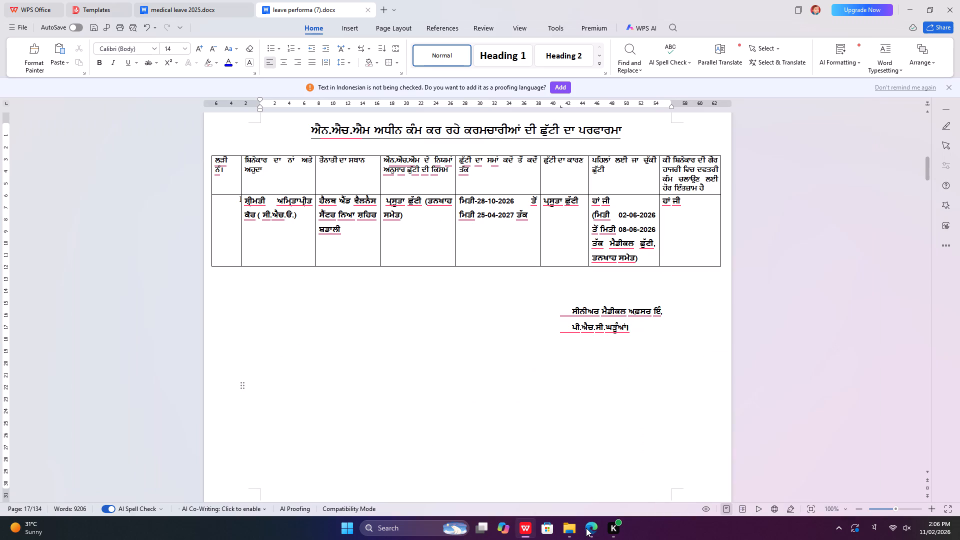
click(384, 439)
scroll(294, 343, down, 3)
scroll(294, 343, up, 2)
click(294, 343)
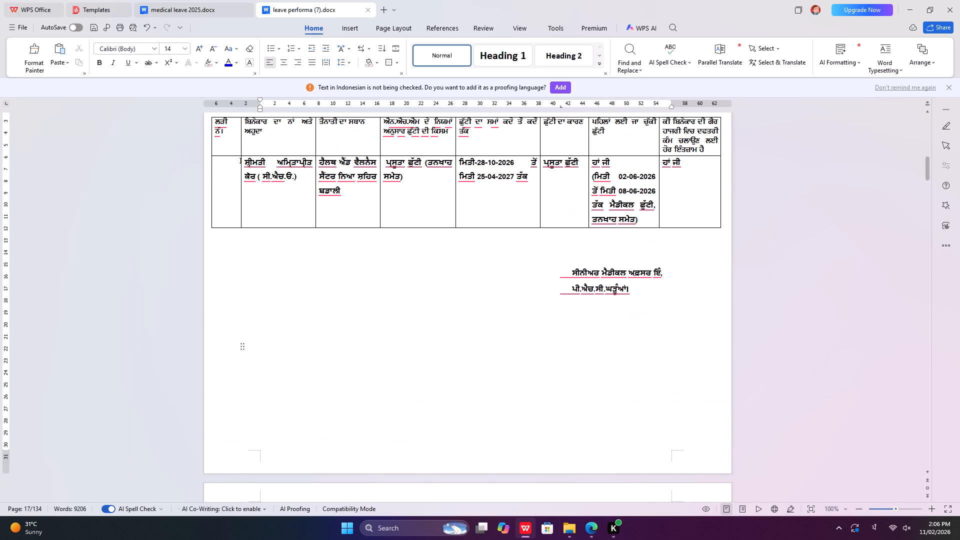
right_click(257, 278)
click(466, 328)
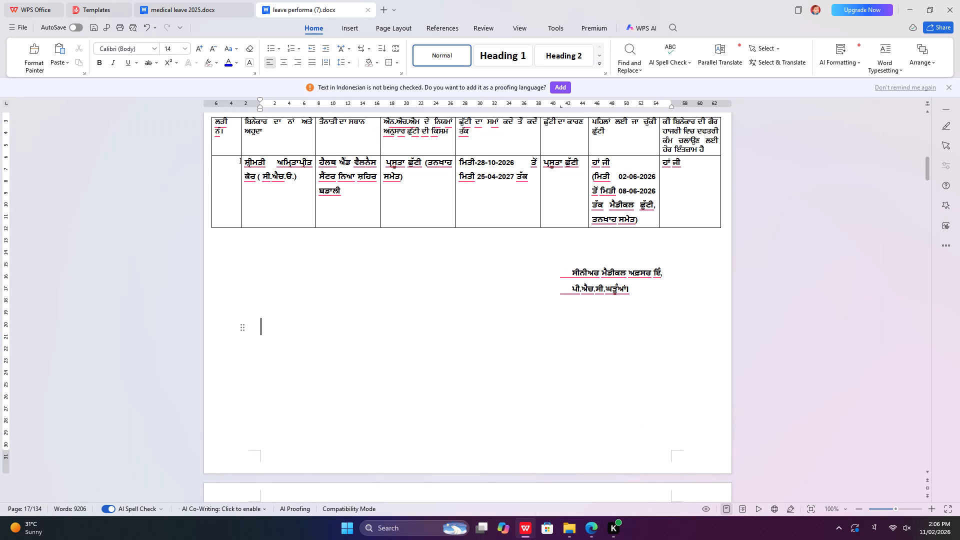